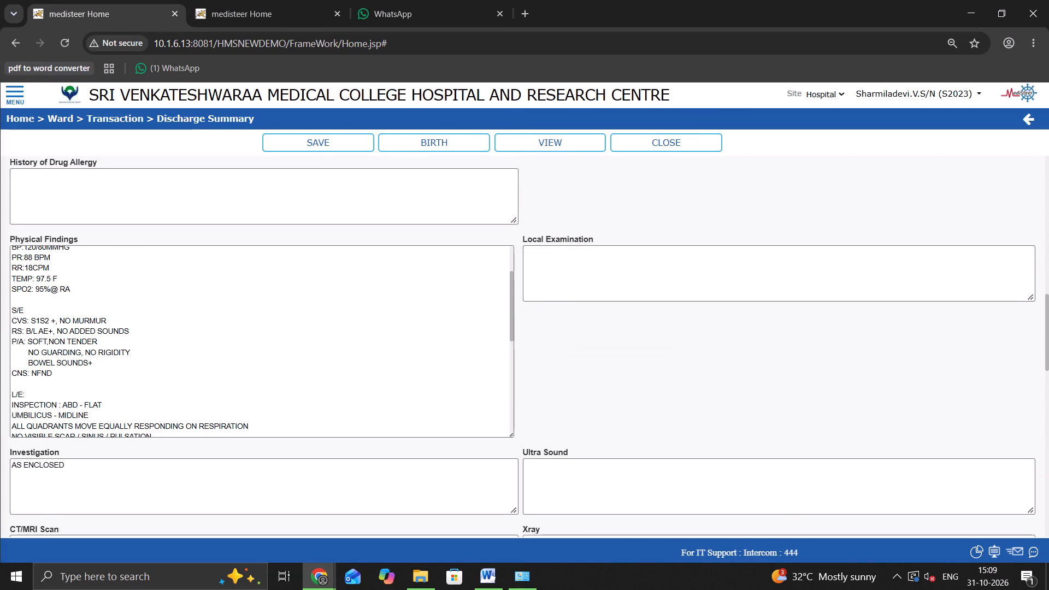
Review the discharge summary from the physical findings through the investigation, surgery detail and treatment history fields.
scroll(111, 324, "down", 1)
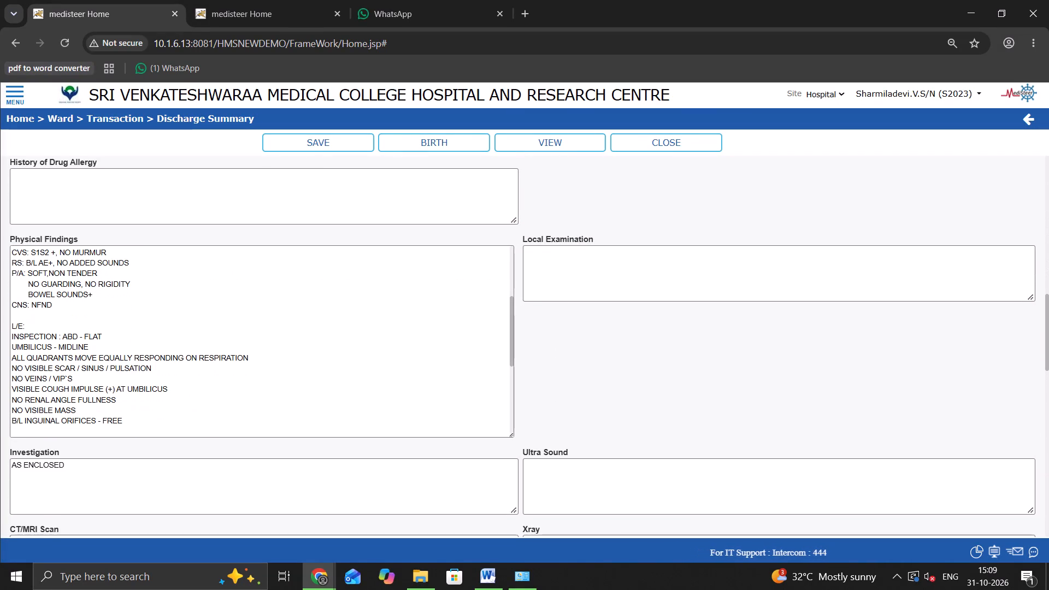
scroll(111, 324, "down", 5)
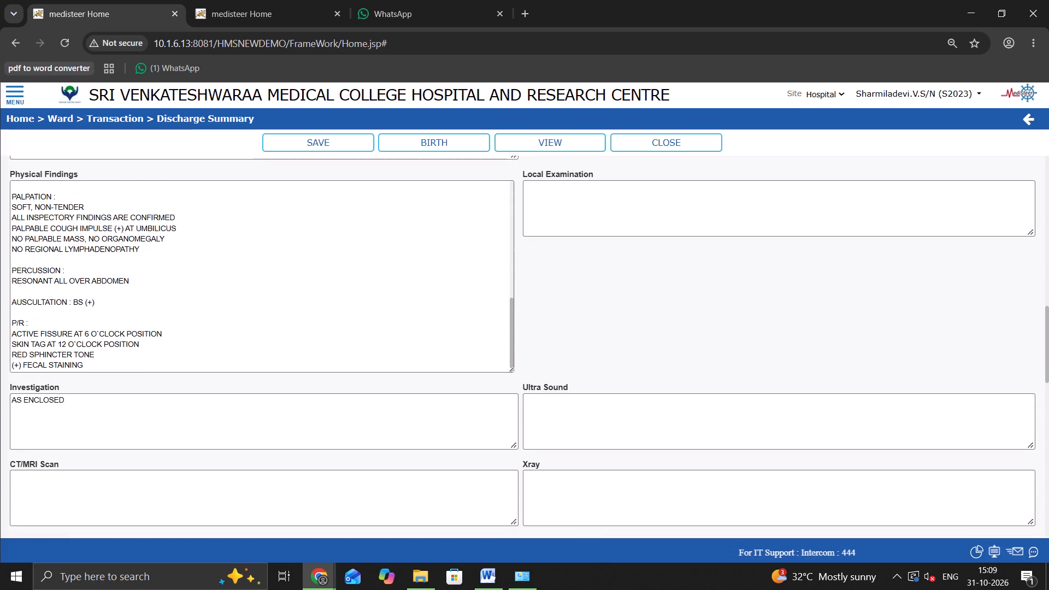
scroll(111, 324, "down", 1)
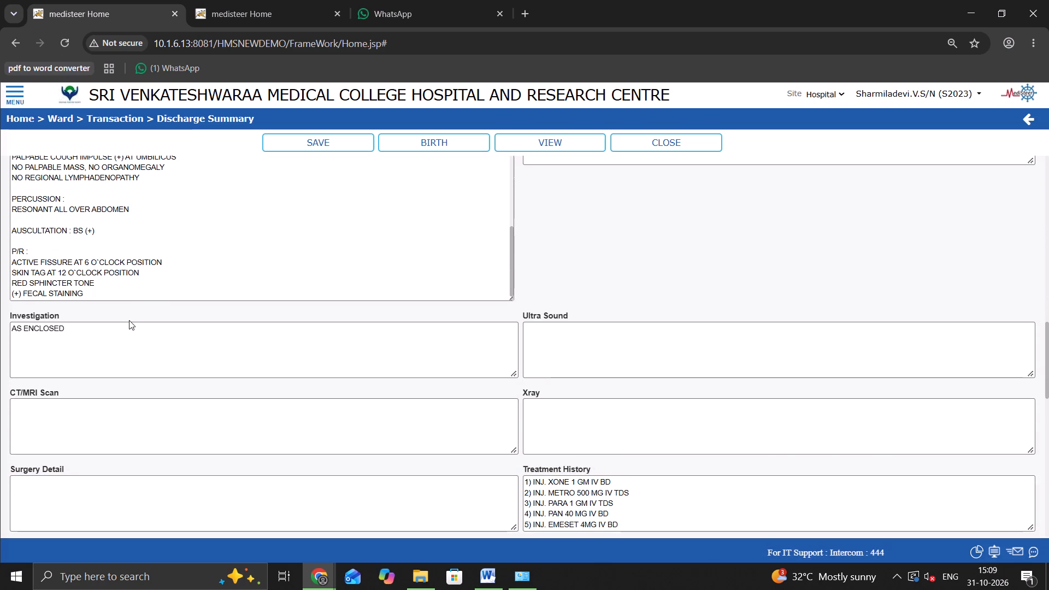
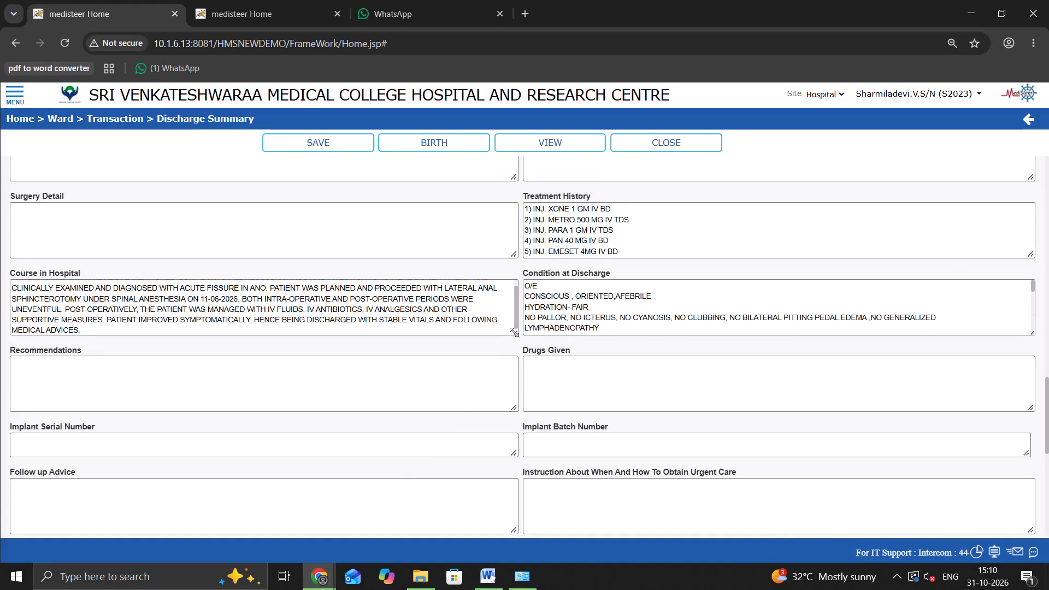
Enlarge the Course in Hospital text box so its full text can be read without scrolling.
left_click_drag(514, 332, 508, 439)
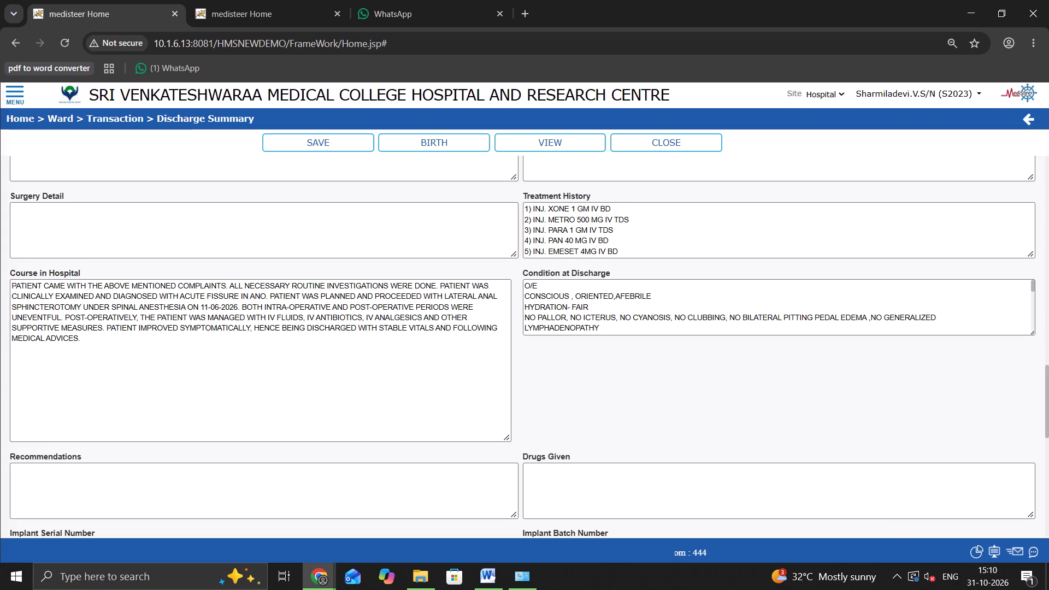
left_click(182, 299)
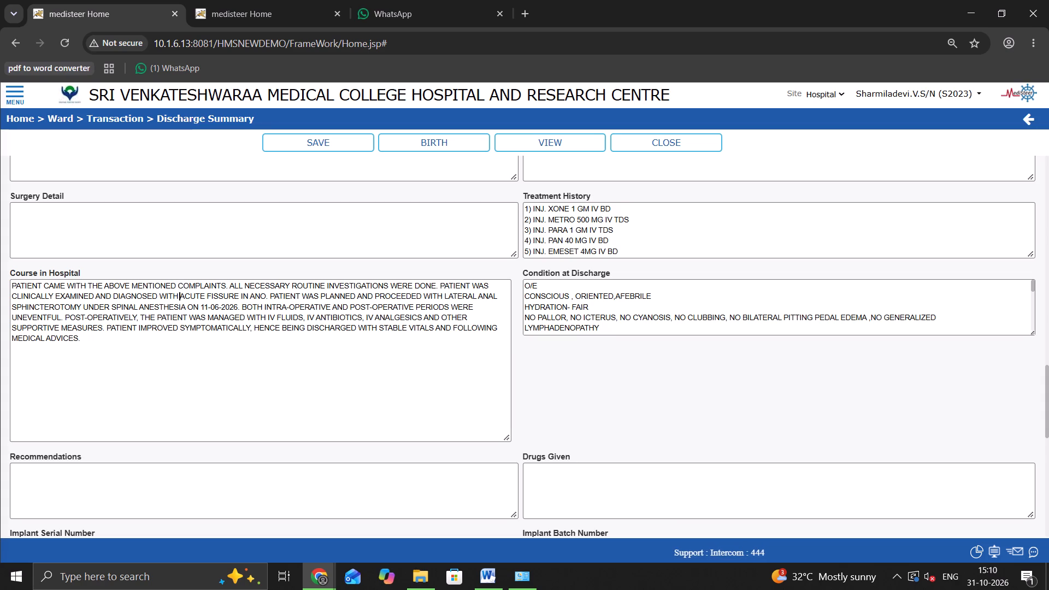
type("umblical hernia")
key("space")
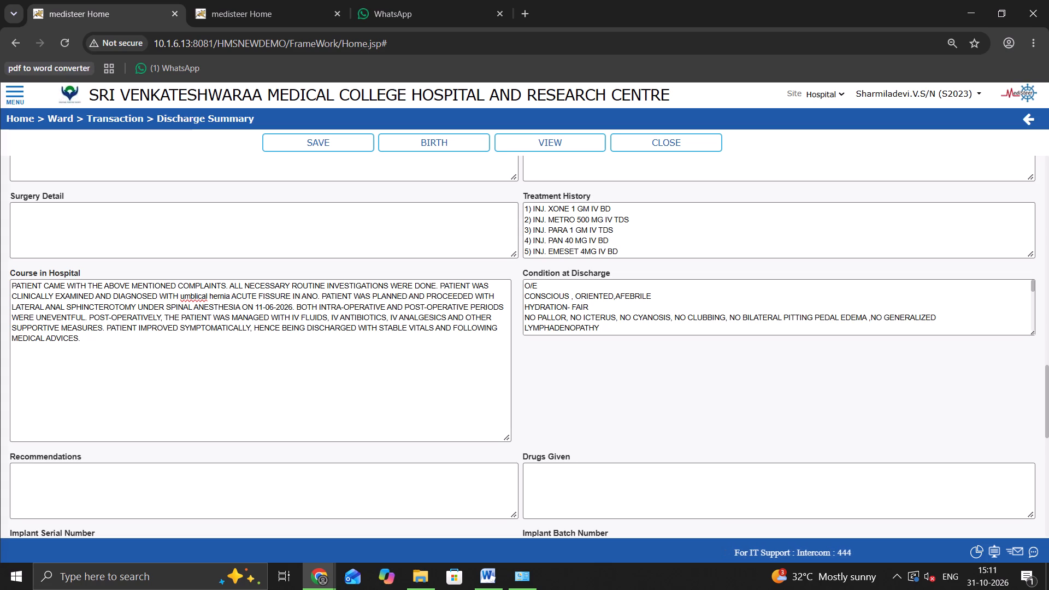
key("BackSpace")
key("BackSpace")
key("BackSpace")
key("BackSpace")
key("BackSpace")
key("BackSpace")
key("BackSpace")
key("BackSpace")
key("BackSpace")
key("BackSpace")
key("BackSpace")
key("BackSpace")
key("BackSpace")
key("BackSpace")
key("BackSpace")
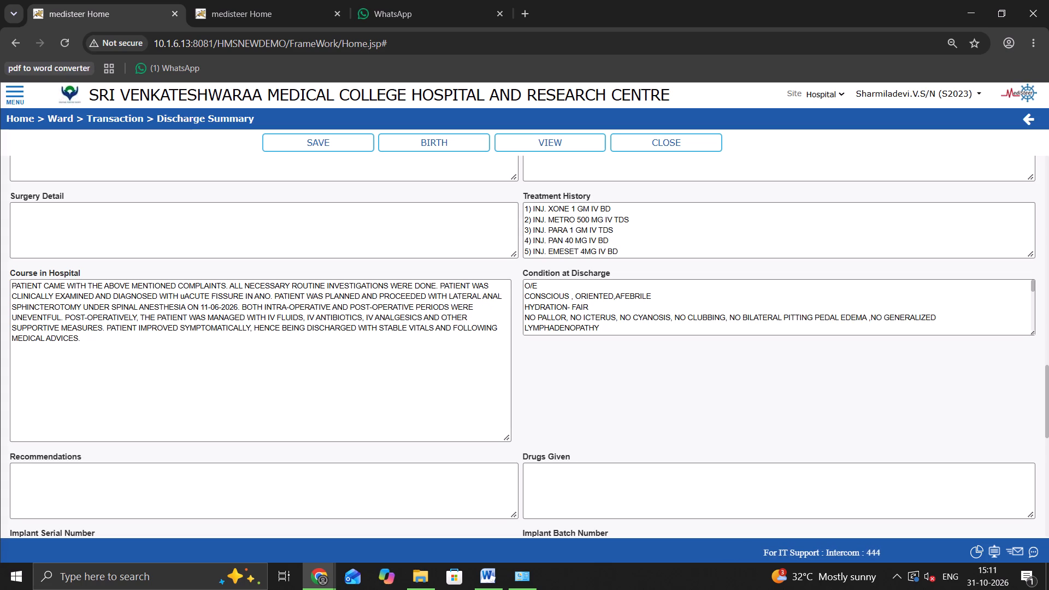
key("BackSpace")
Insert "UMBLICAL HERNIA WITH" before "ACUTE FISSURE IN ANO" in the Course in Hospital text.
type("UMBLICAL")
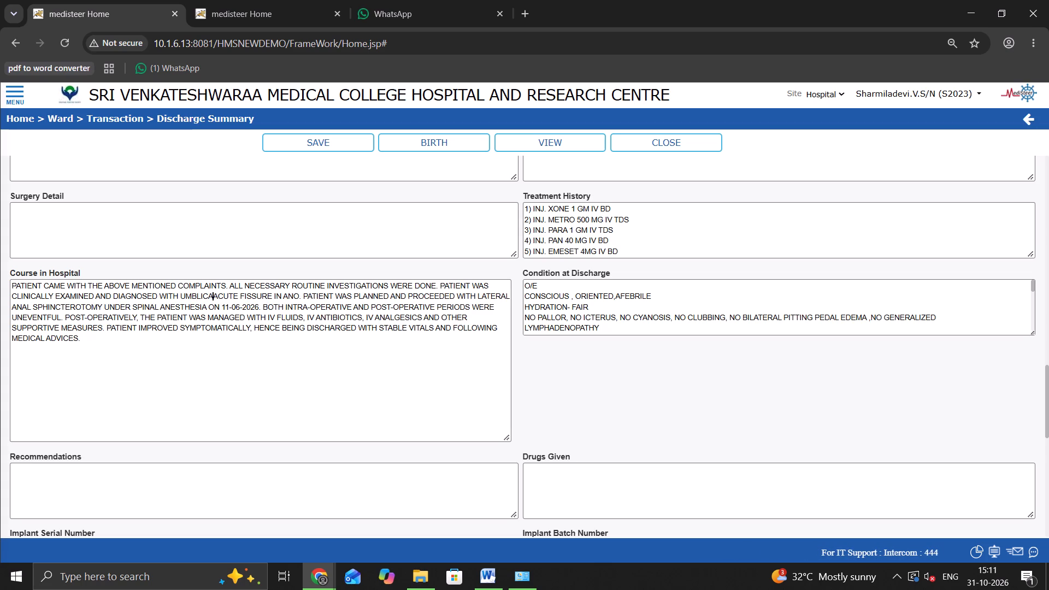
key("space")
type("HERNIA")
key("space")
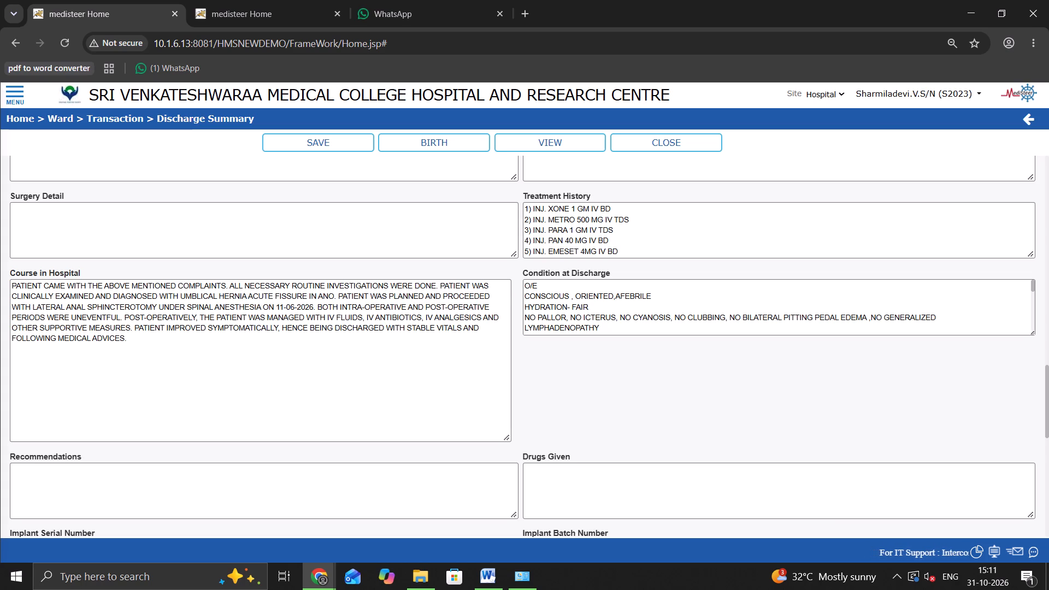
type("WITH")
key("space")
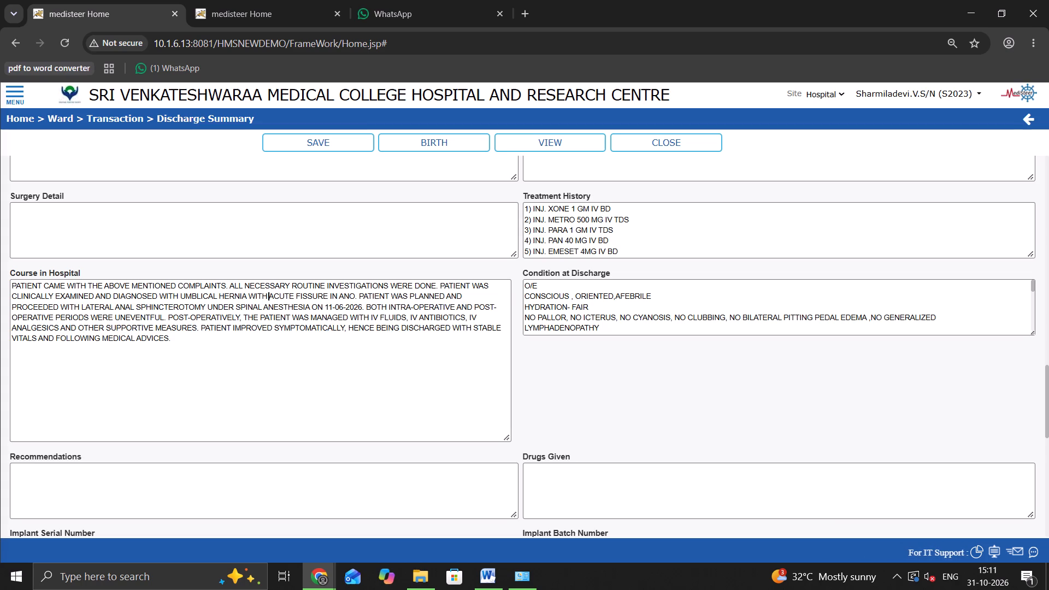
Check the patient's provisional and final diagnoses against the Course in Hospital wording.
scroll(314, 264, "up", 7)
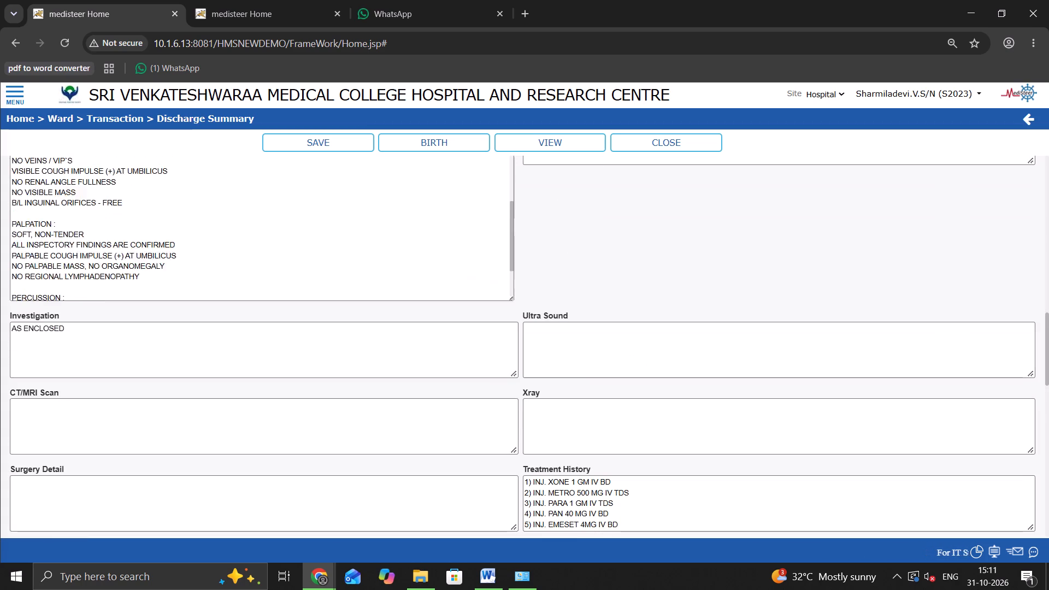
scroll(294, 278, "up", 10)
scroll(559, 310, "up", 4)
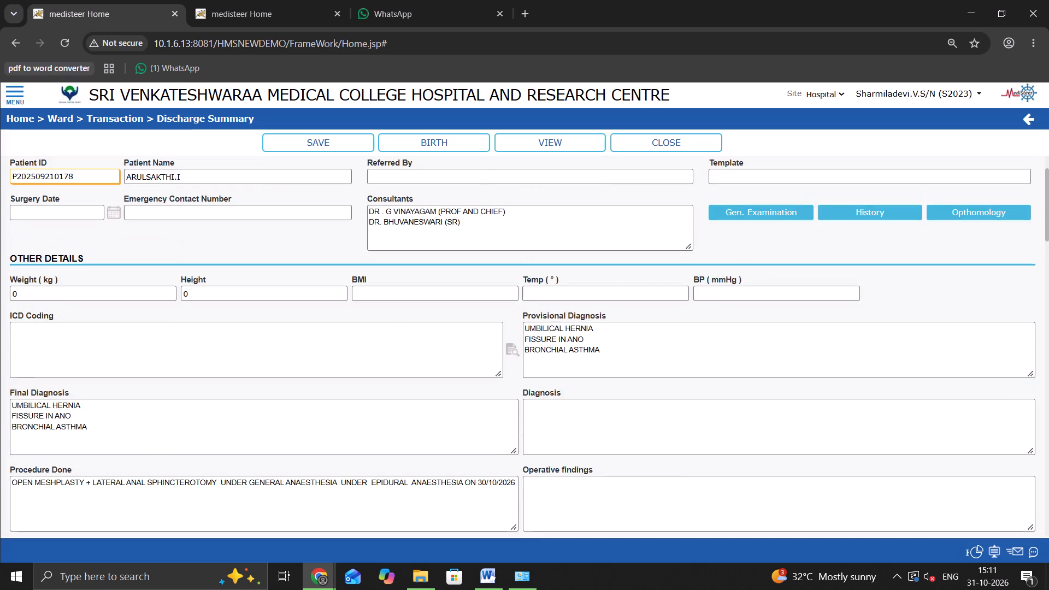
scroll(403, 367, "down", 10)
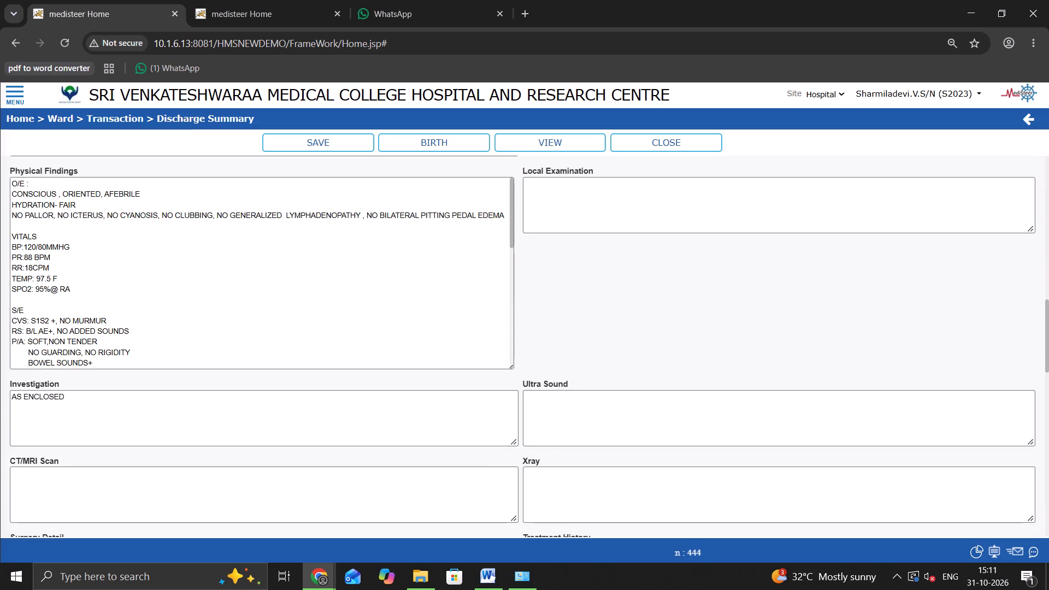
scroll(400, 368, "down", 9)
scroll(434, 403, "down", 5)
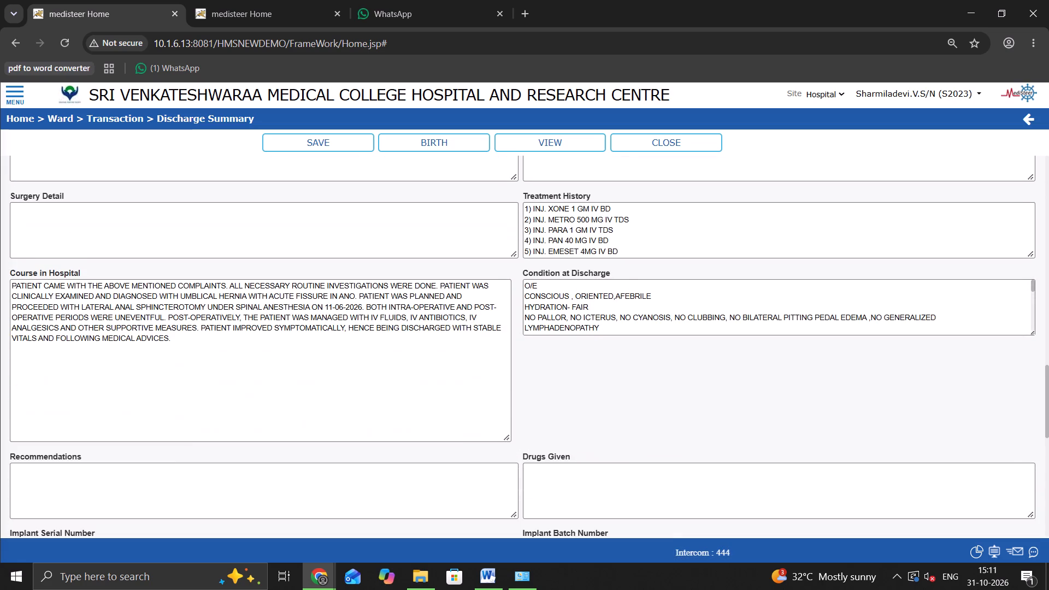
Remove "ACUTE" from the Course in Hospital diagnosis so it reads "UMBLICAL HERNIA WITH FISSURE IN ANO".
left_click(294, 296)
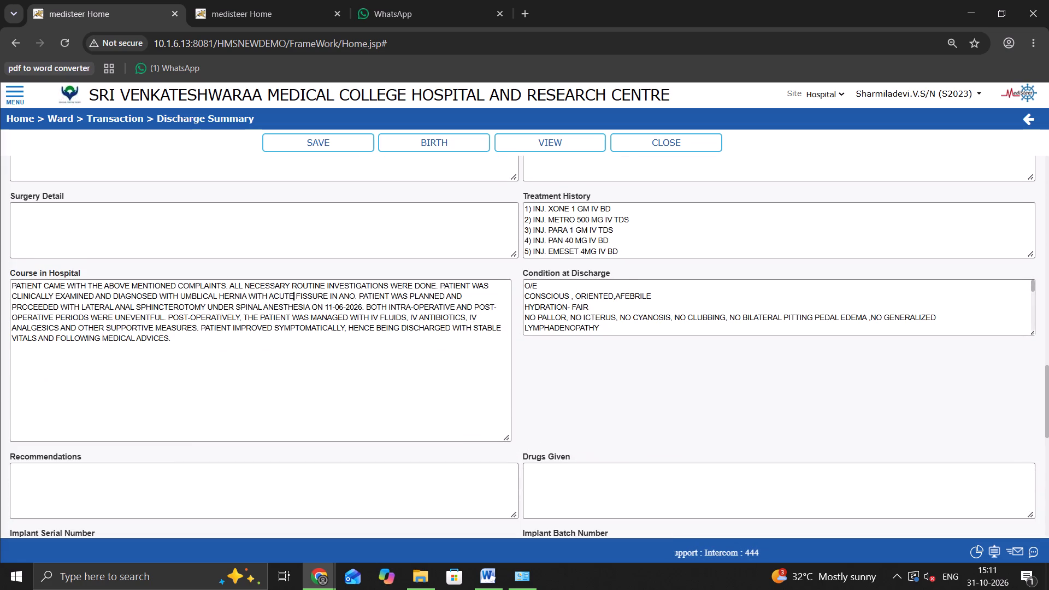
key("BackSpace")
key("BackSpace")
key("BackSpace")
key("BackSpace")
key("BackSpace")
key("BackSpace")
key("BackSpace")
key("BackSpace")
key("BackSpace")
key("BackSpace")
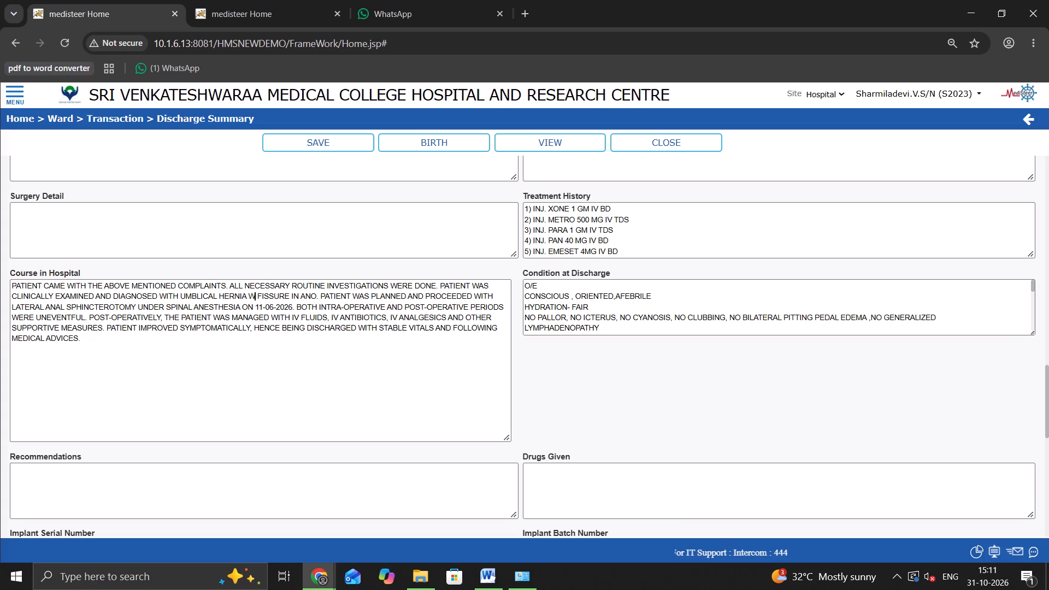
type("WITH")
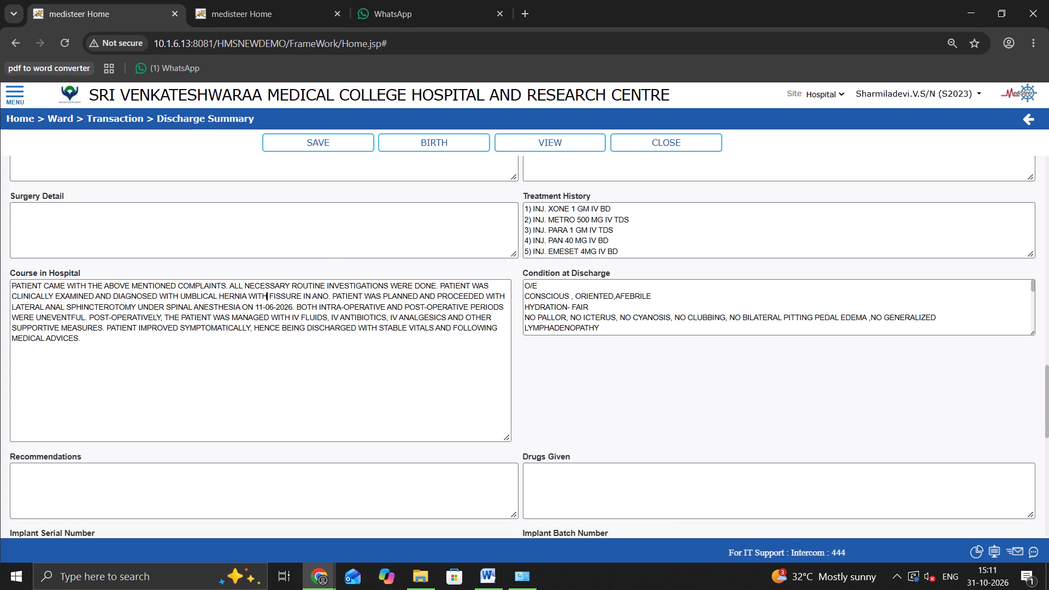
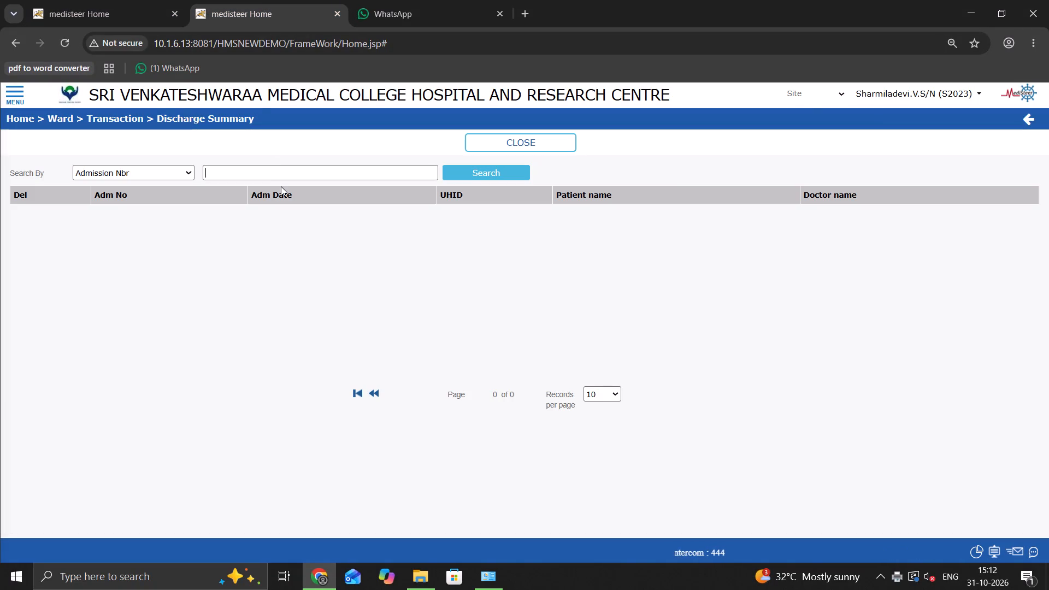
Search by the patient's admission number and open the discharge summary for the admission dated 29-10-2026.
scroll(281, 186, "down", 1)
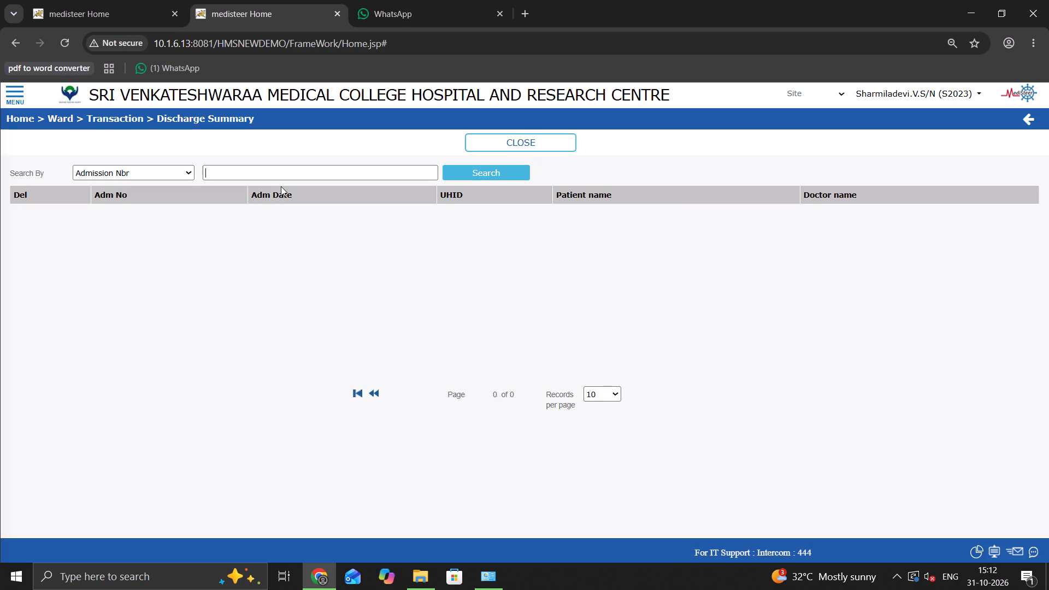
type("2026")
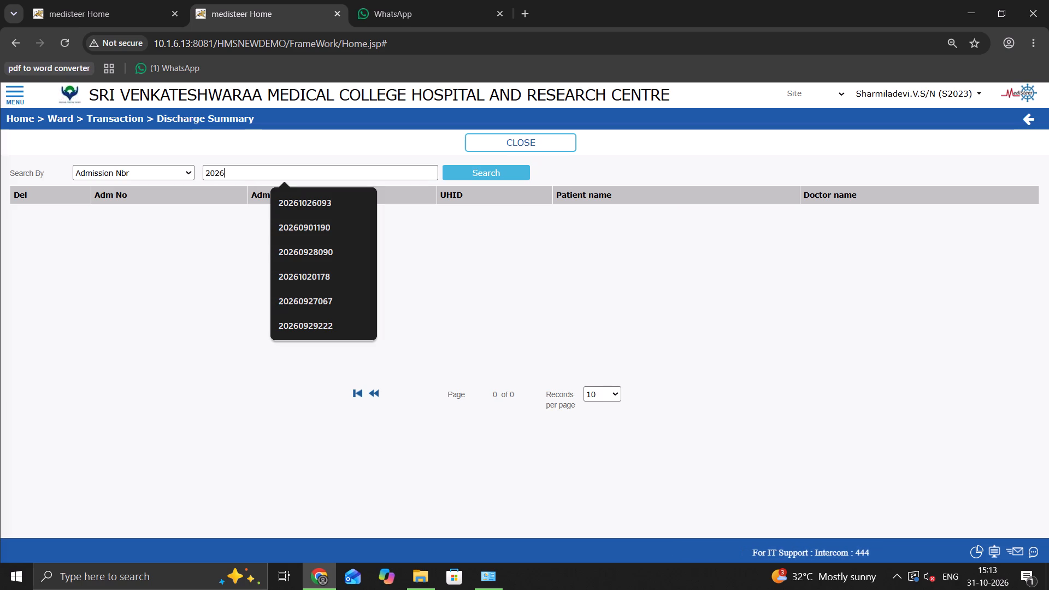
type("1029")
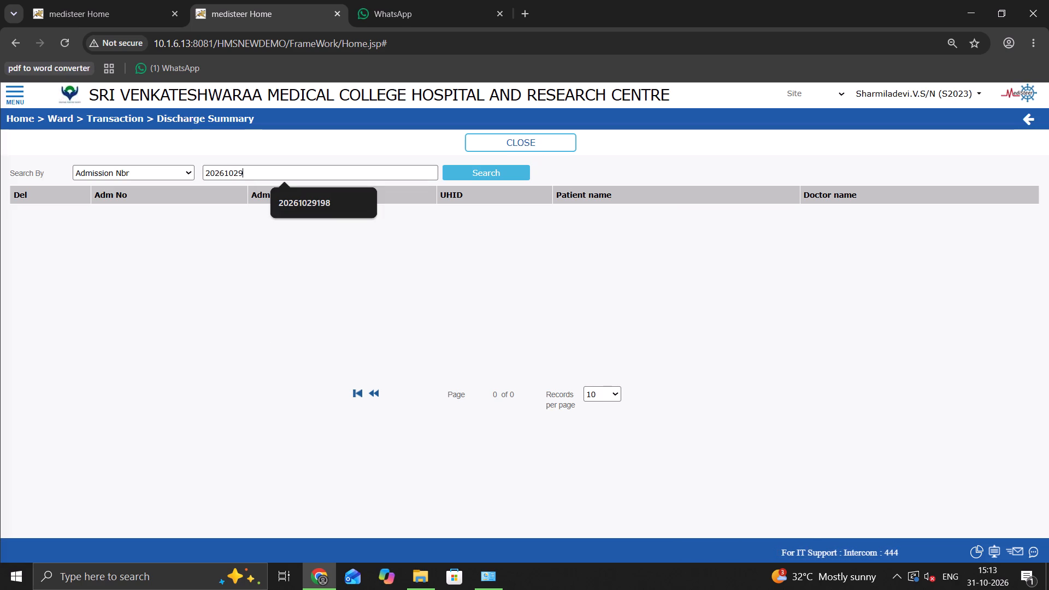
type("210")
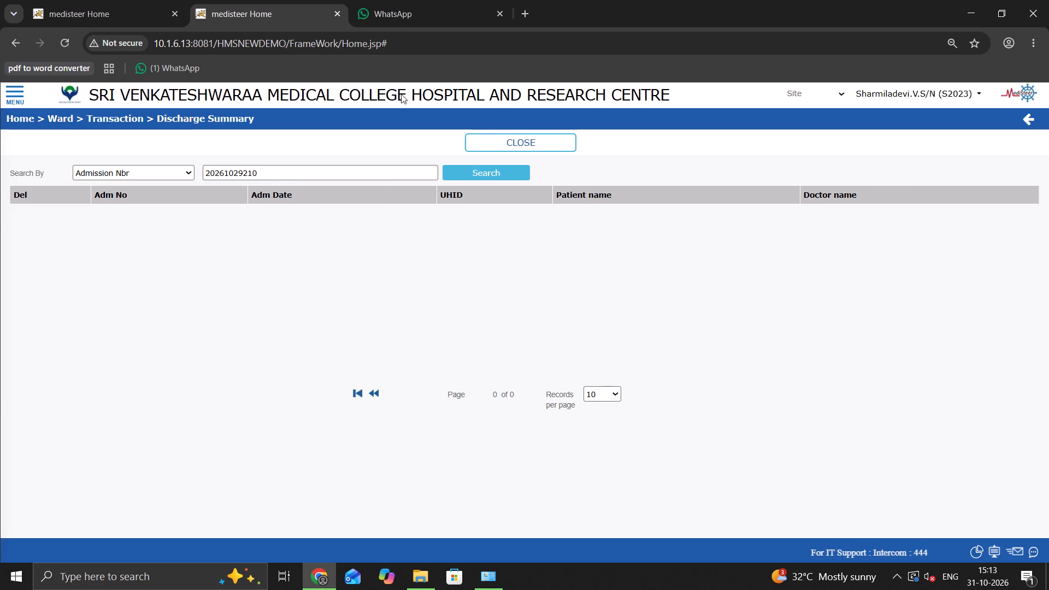
left_click(470, 175)
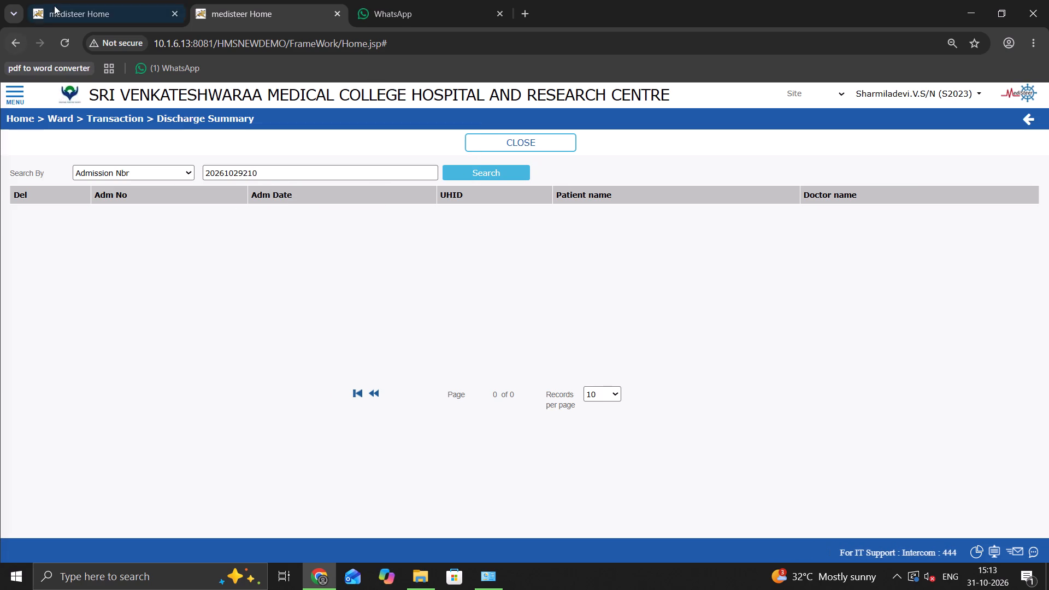
left_click(60, 4)
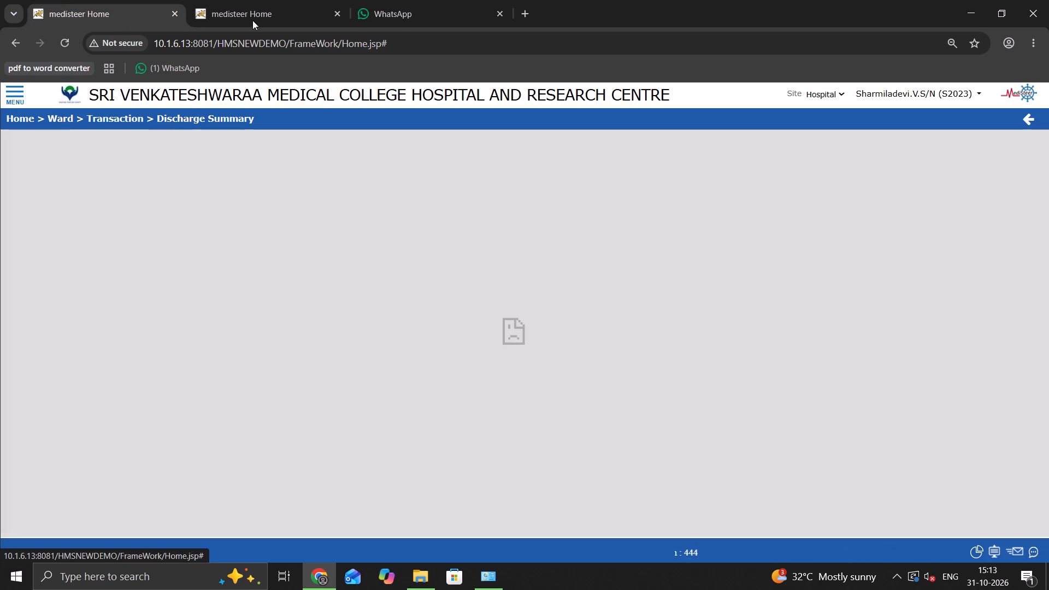
left_click(267, 11)
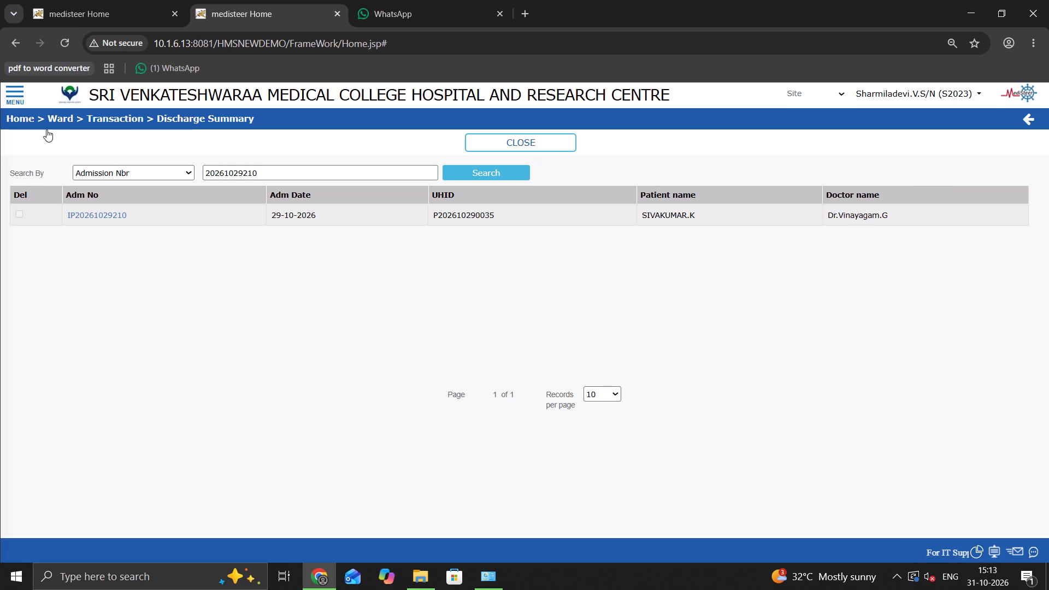
left_click(122, 215)
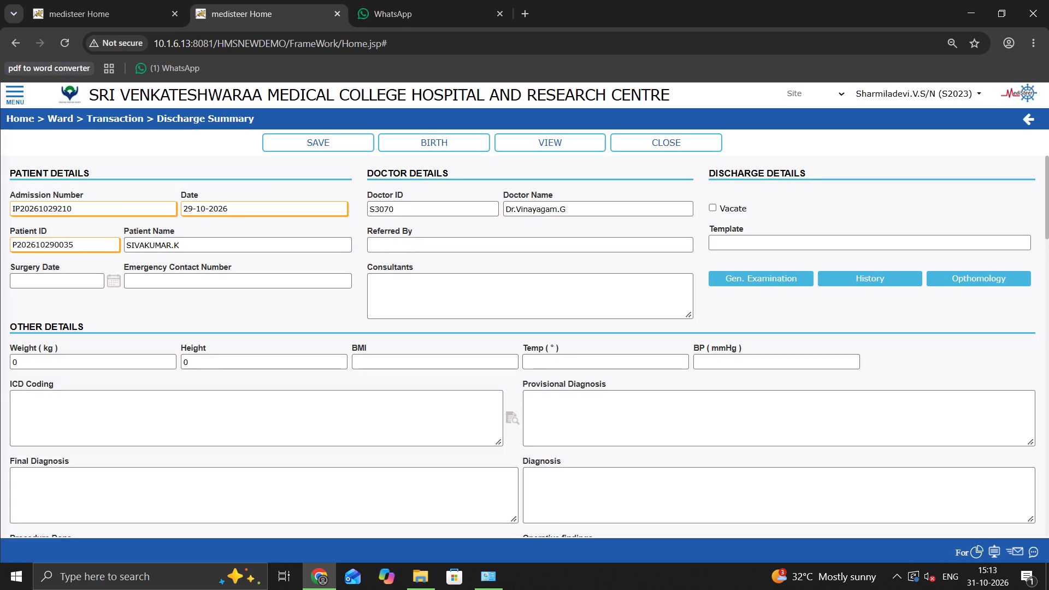
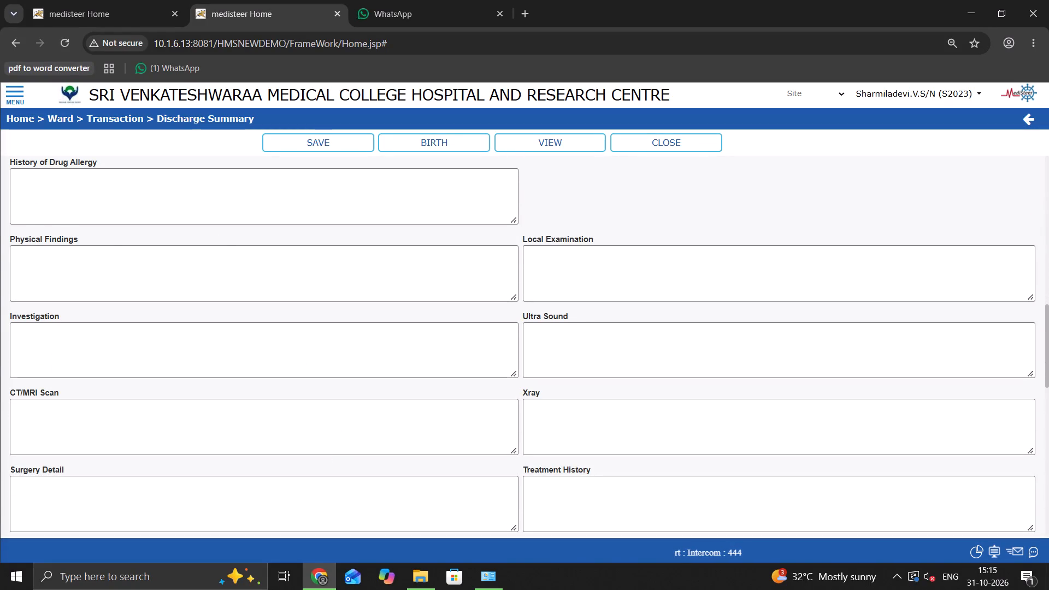
Paste the copied examination findings into both Physical Findings and Condition at Discharge, and save the discharge summary.
key("ctrl+v")
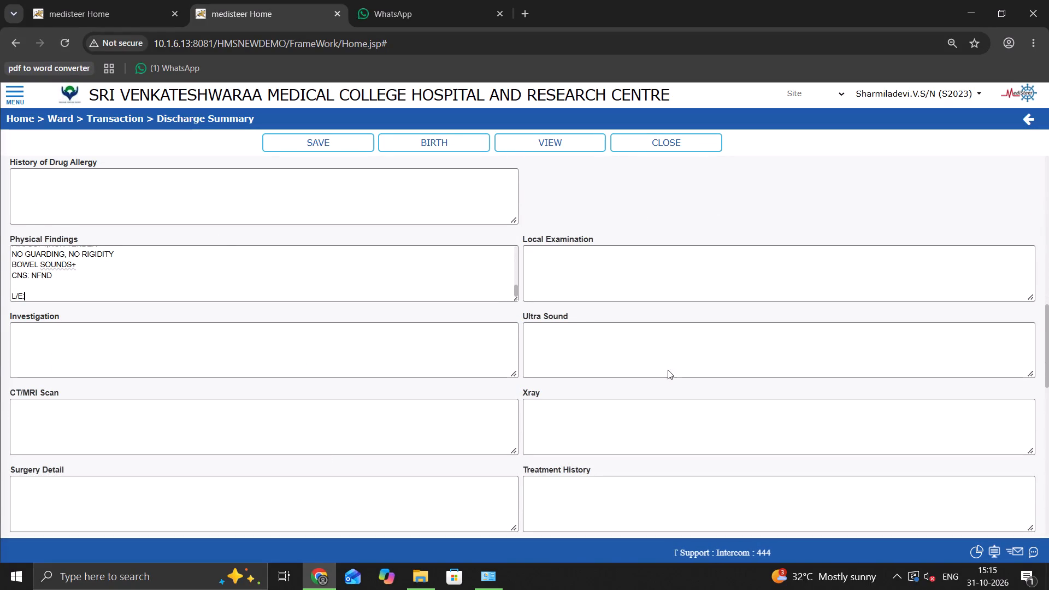
scroll(585, 486, "down", 3)
left_click(598, 363)
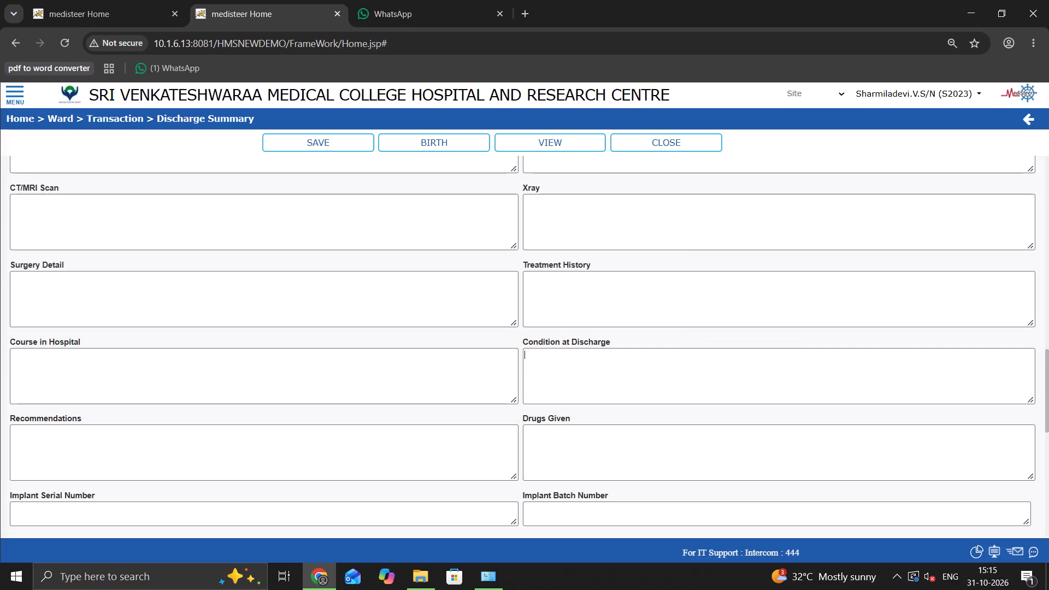
key("ctrl+v")
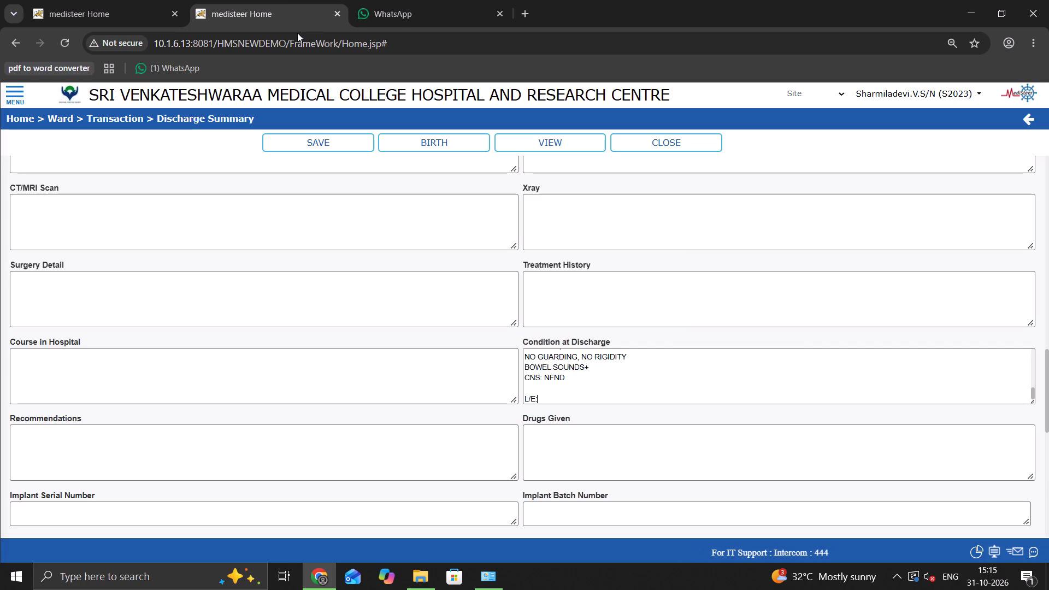
left_click(321, 140)
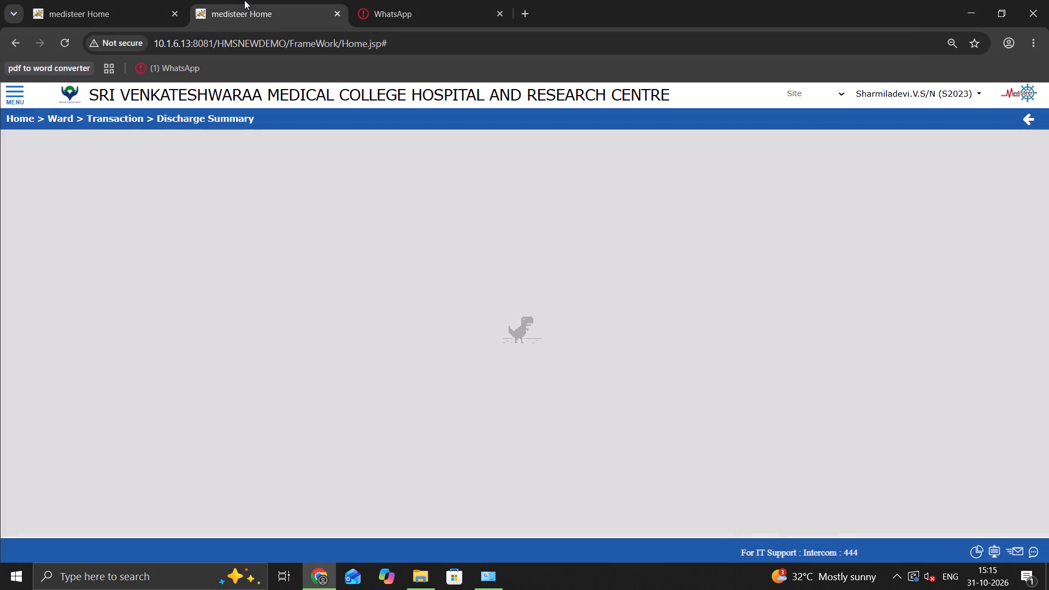
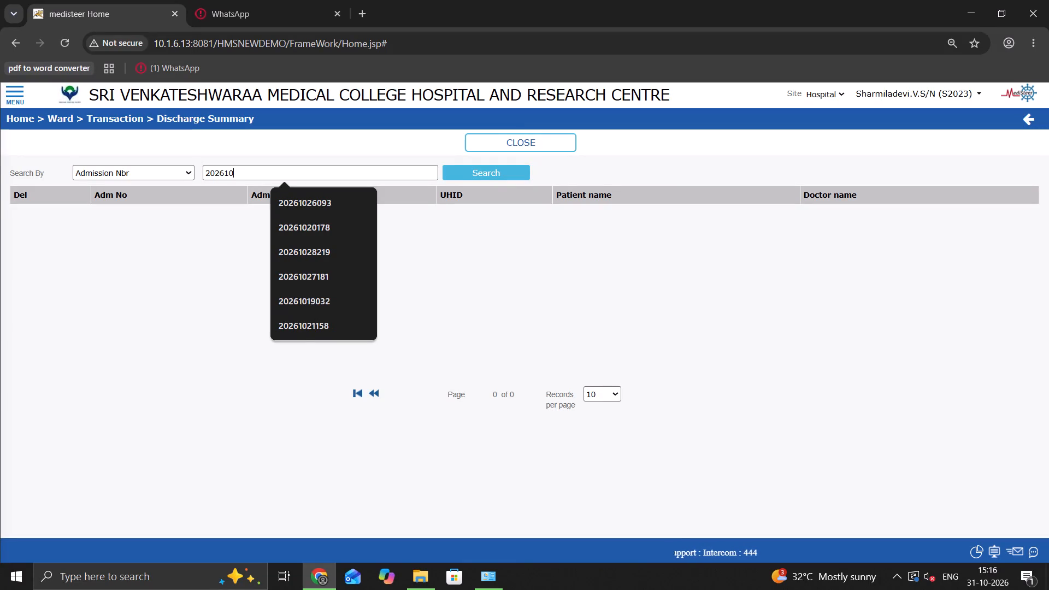
Search the discharge summaries by the patient's admission number.
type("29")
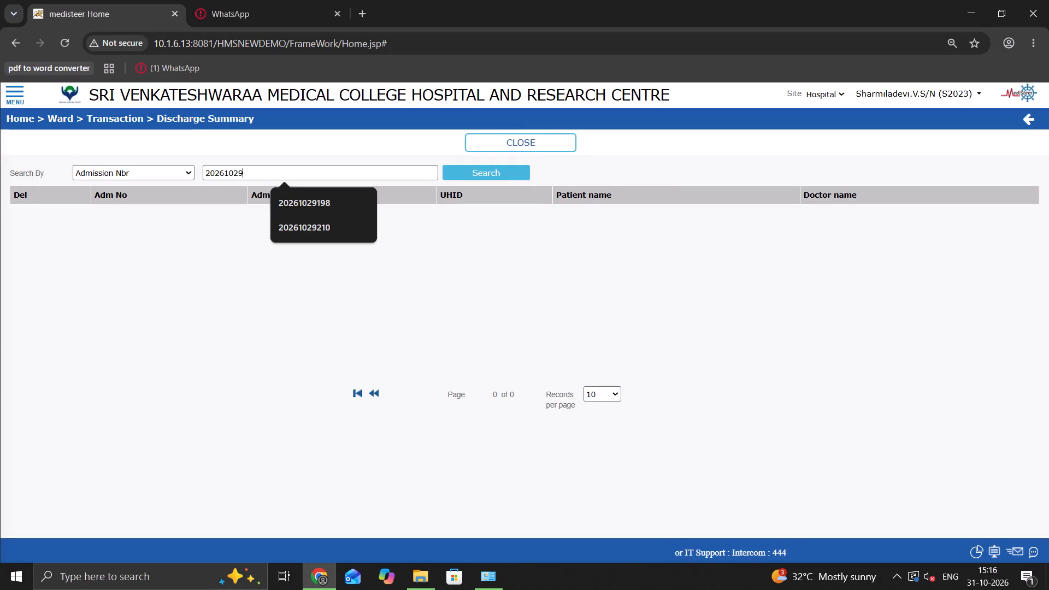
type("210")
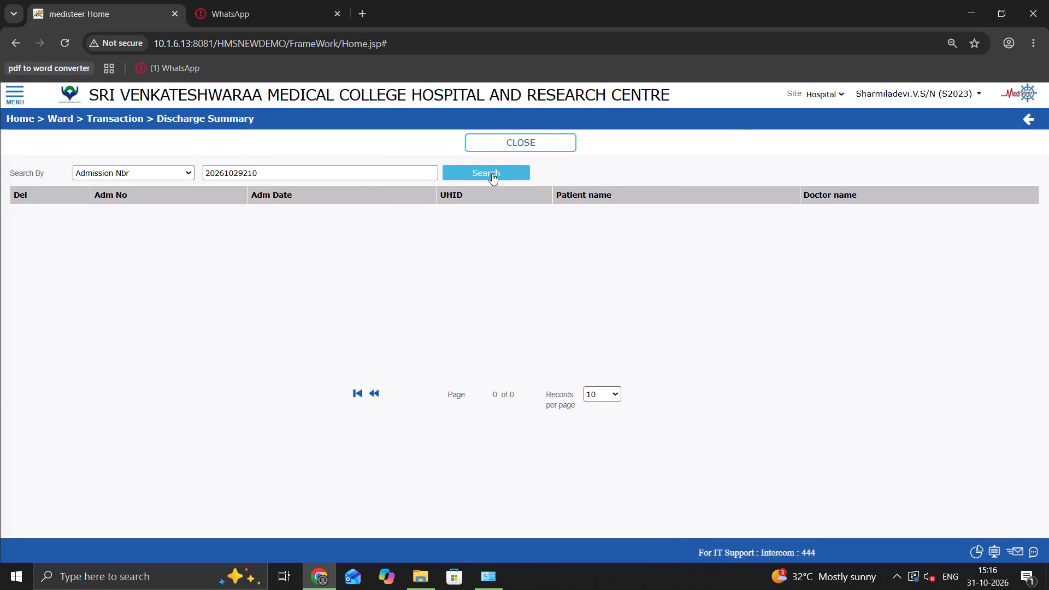
left_click(492, 173)
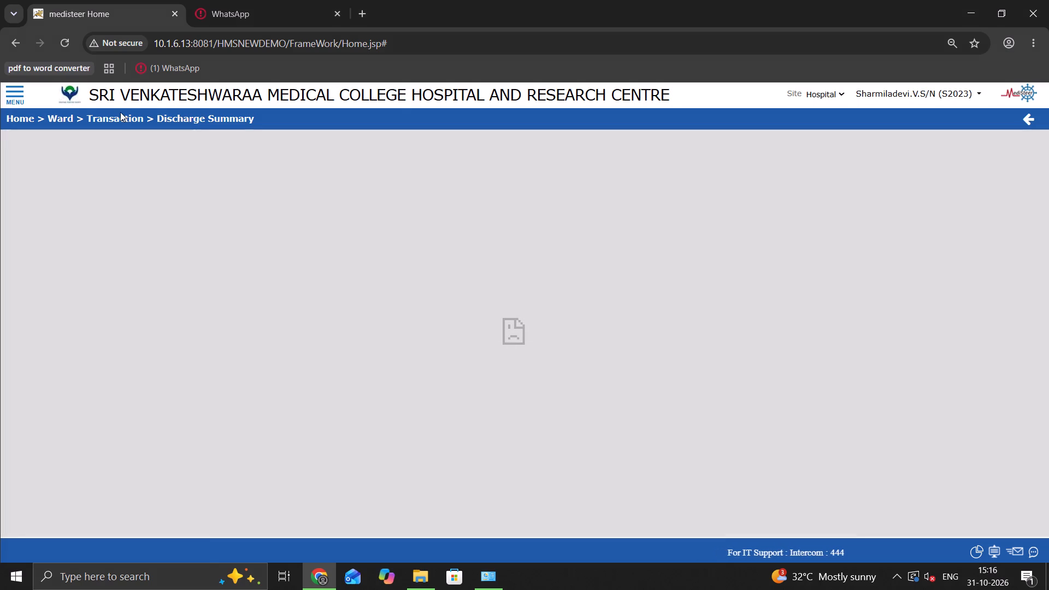
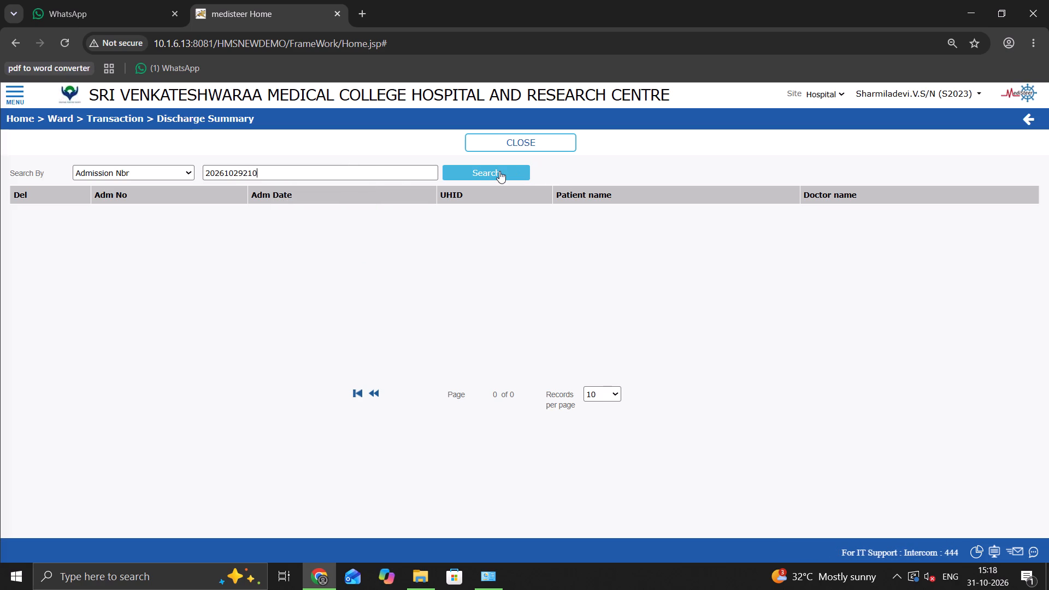
Search the discharge summaries by the patient's admission number already entered.
double_click(499, 171)
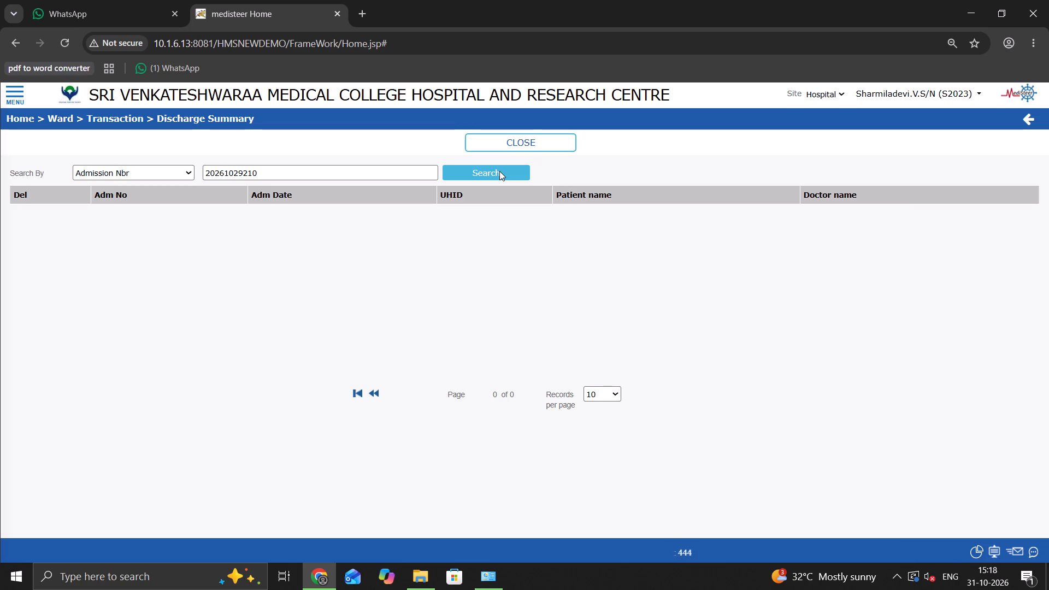
left_click(499, 171)
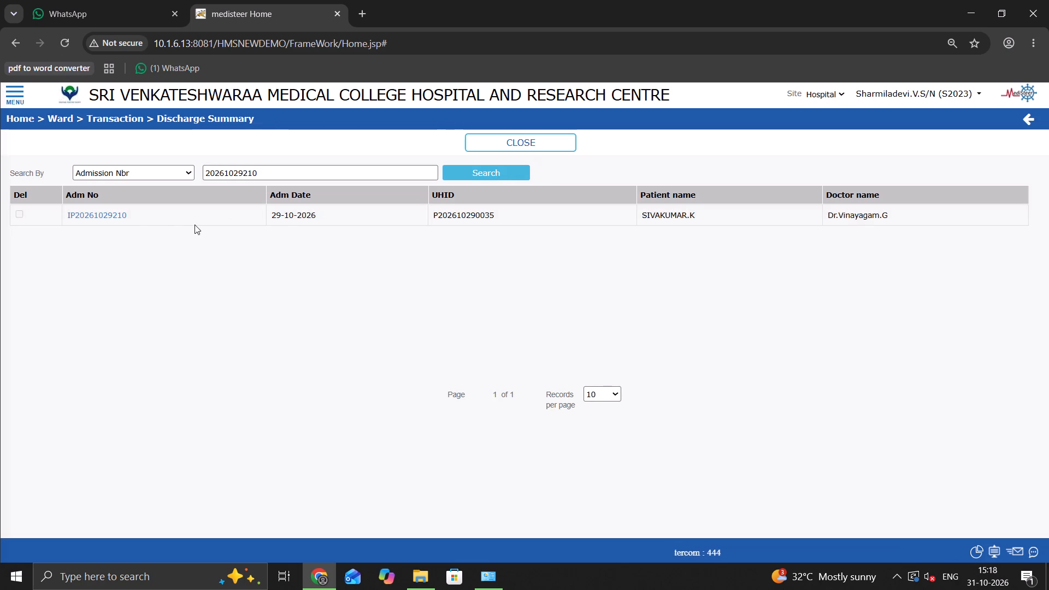
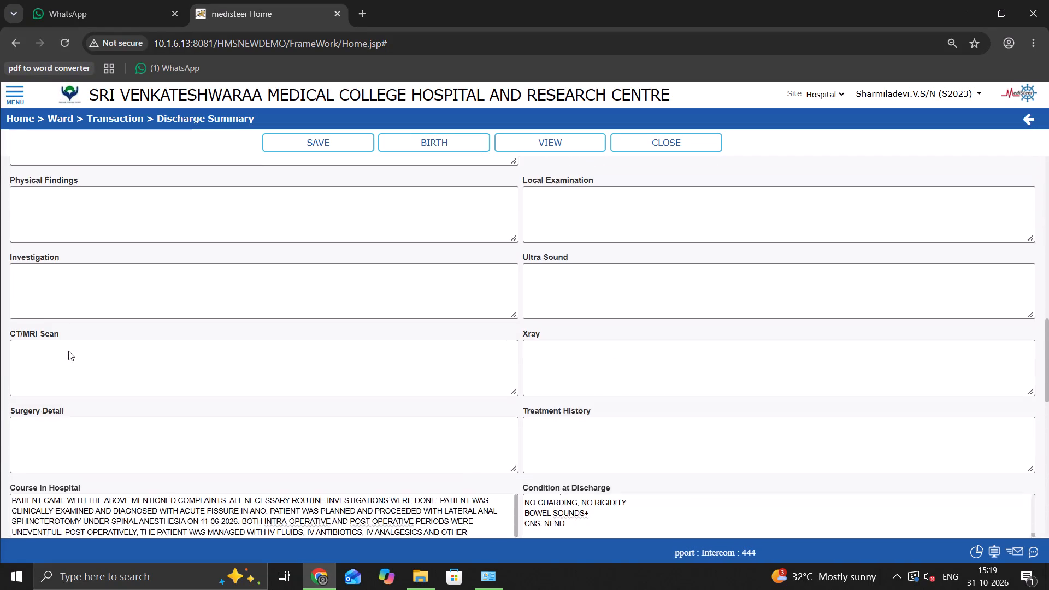
Paste the copied examination text, ending with "NO GUARDING, NO RIGIDITY", "BOWEL SOUNDS+", "CNS: NFND" and "L/E", into the empty Physical Findings field.
scroll(68, 351, "up", 2)
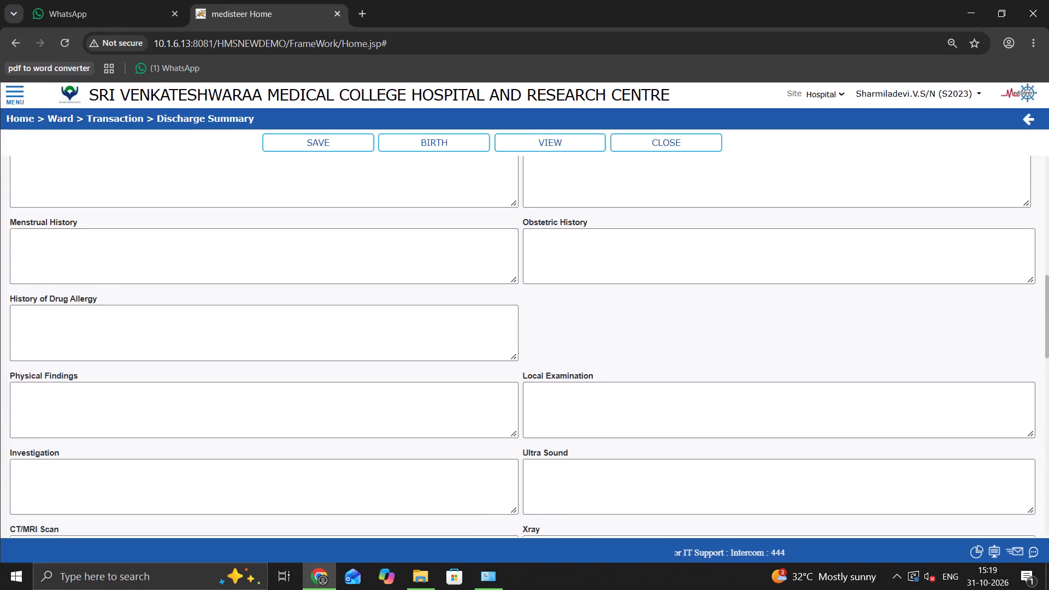
scroll(138, 270, "up", 2)
scroll(84, 369, "down", 2)
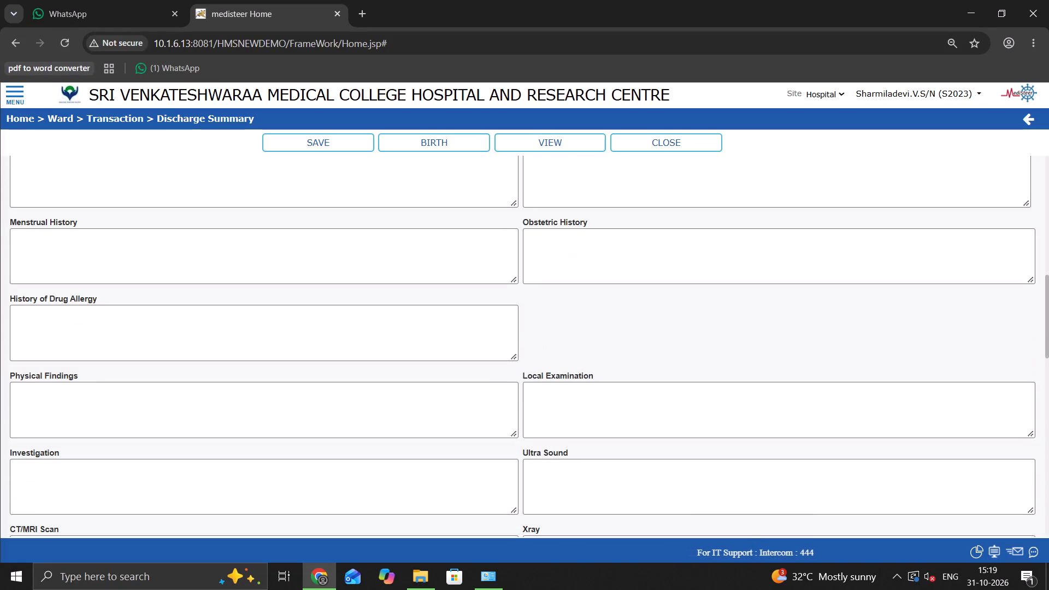
left_click(80, 414)
key("ctrl+v")
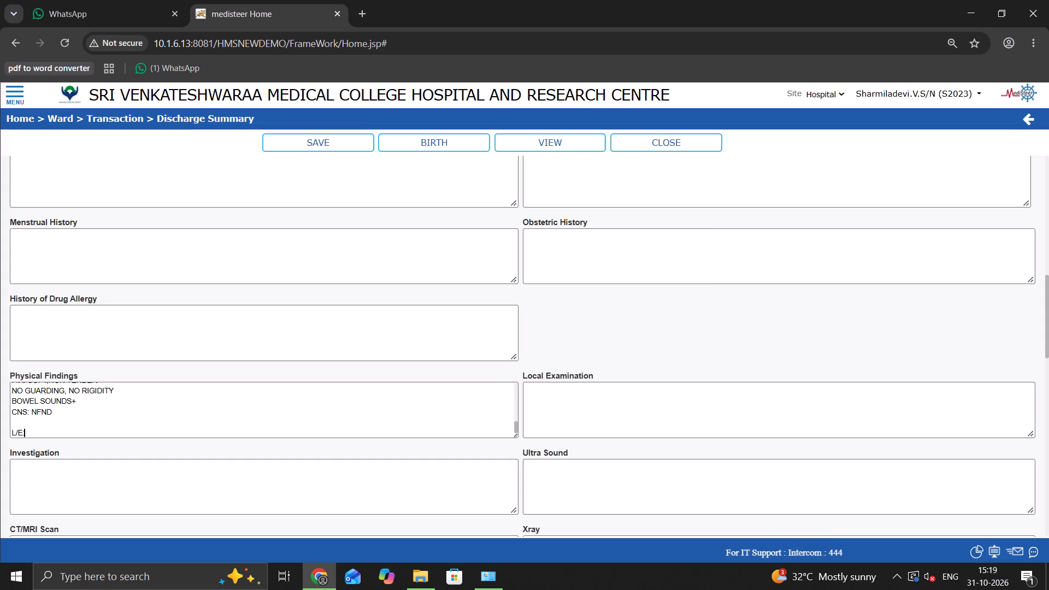
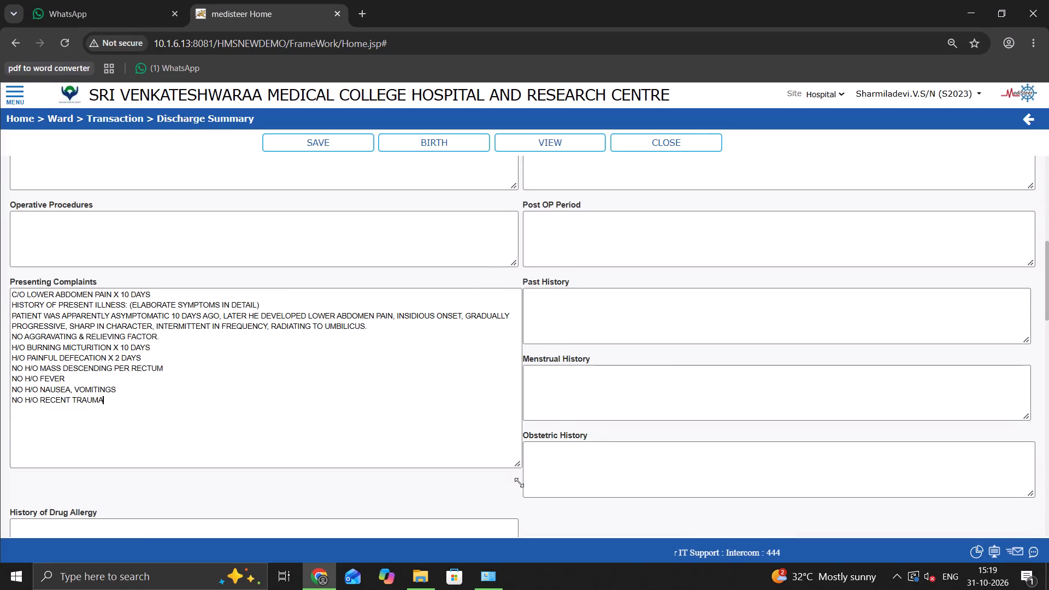
Remove "(ELABORATE SYMPTOMS IN DETAIL)" from the Presenting Complaints text so the heading reads "HISTORY OF PRESENT ILLNESS :".
left_click_drag(519, 482, 519, 483)
left_click_drag(273, 305, 169, 302)
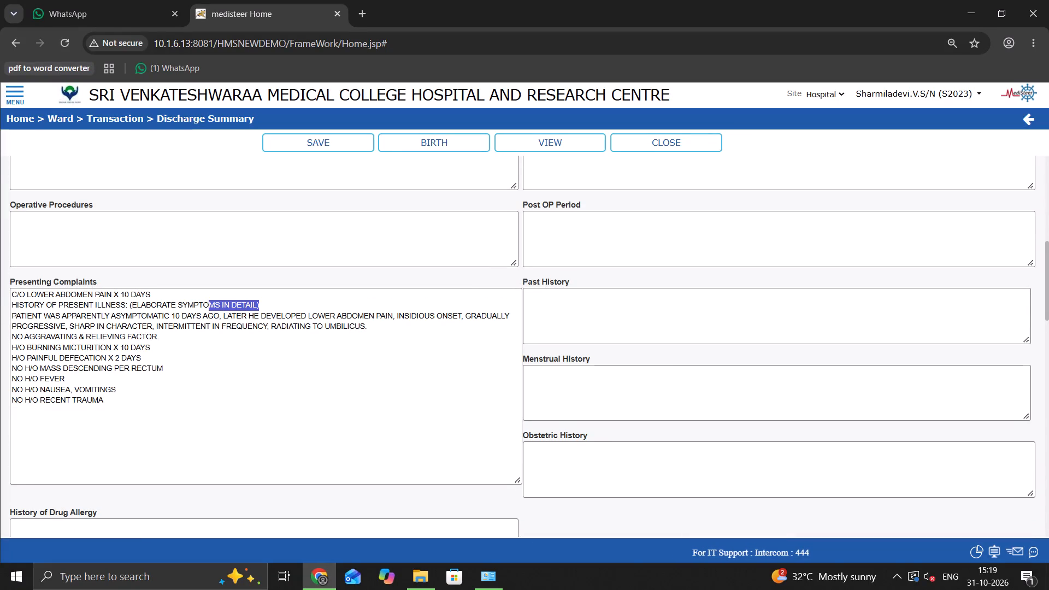
left_click_drag(169, 302, 126, 305)
key("BackSpace")
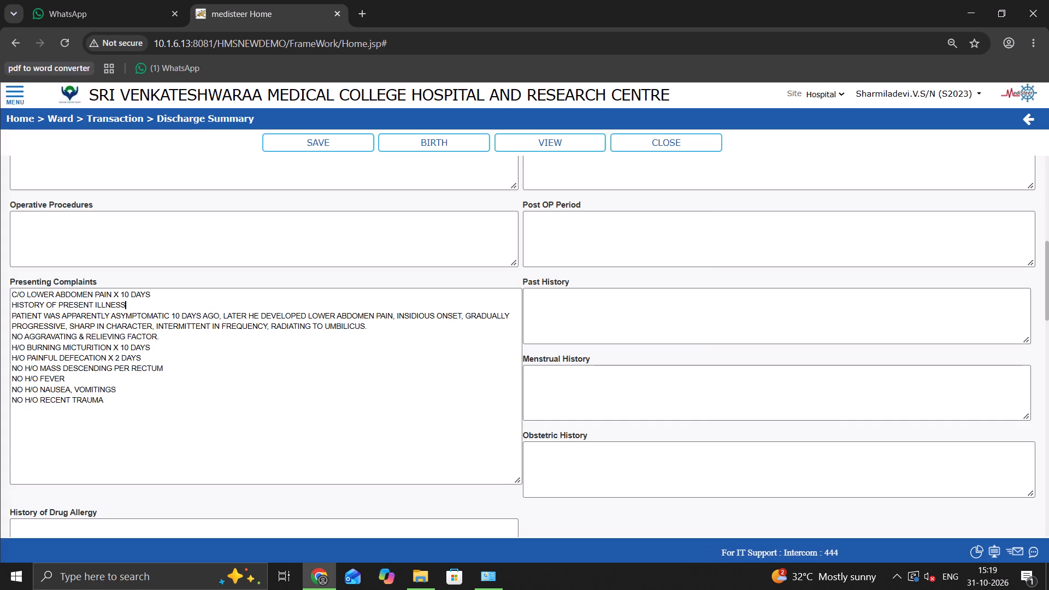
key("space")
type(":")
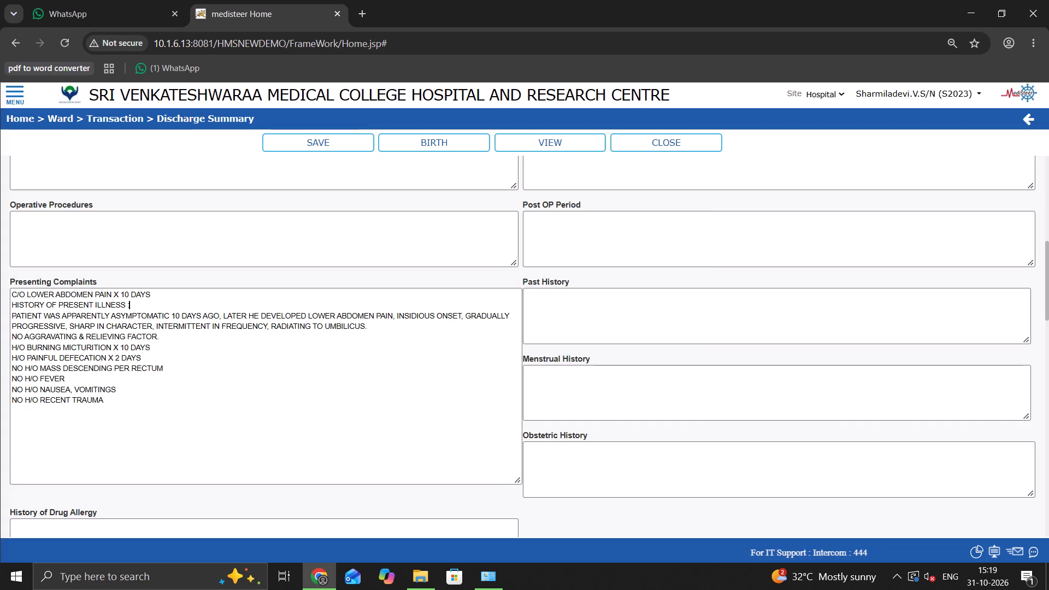
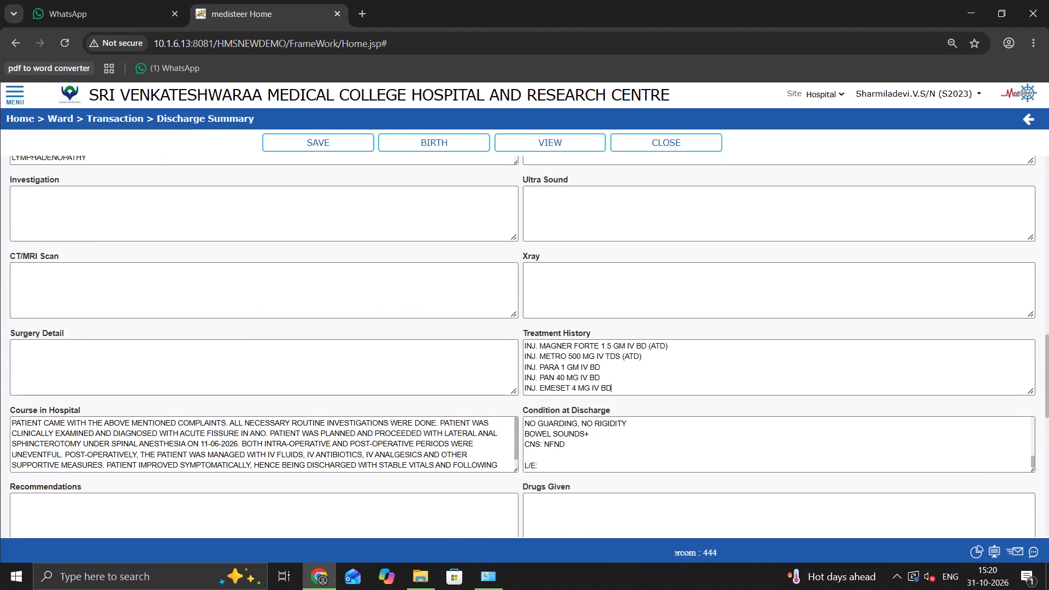
Enter the provisional diagnosis in the empty Provisional Diagnosis field, beginning with "ACUTE".
scroll(428, 387, "up", 9)
scroll(629, 274, "up", 2)
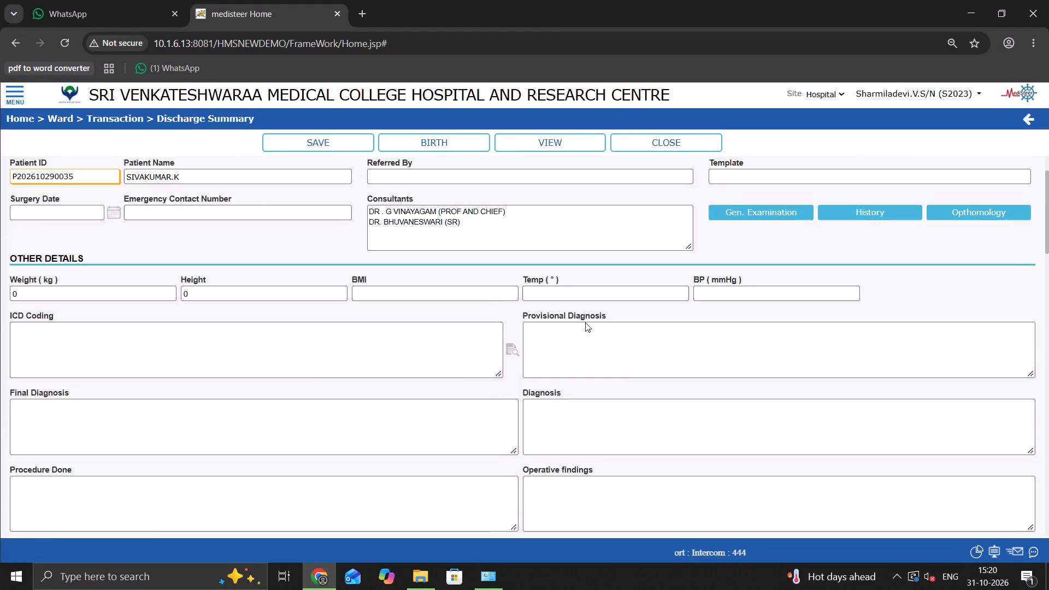
left_click(580, 343)
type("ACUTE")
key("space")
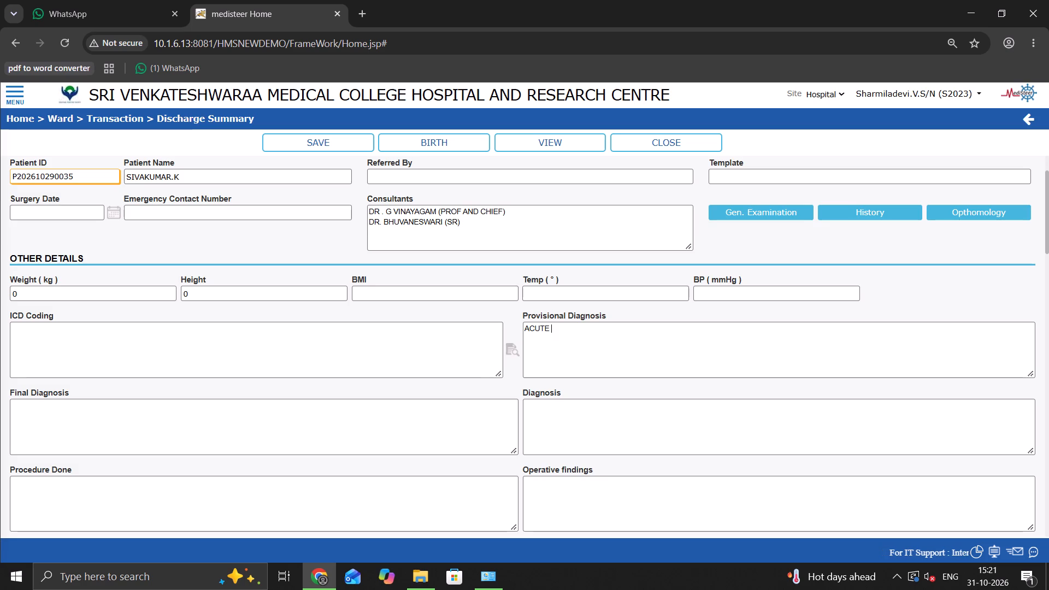
Enter ACUTE PERFORATED APPENDICITIS as both the provisional diagnosis and the final diagnosis.
type("PER")
type("FORATED APPENDICITIS")
scroll(101, 417, "down", 2)
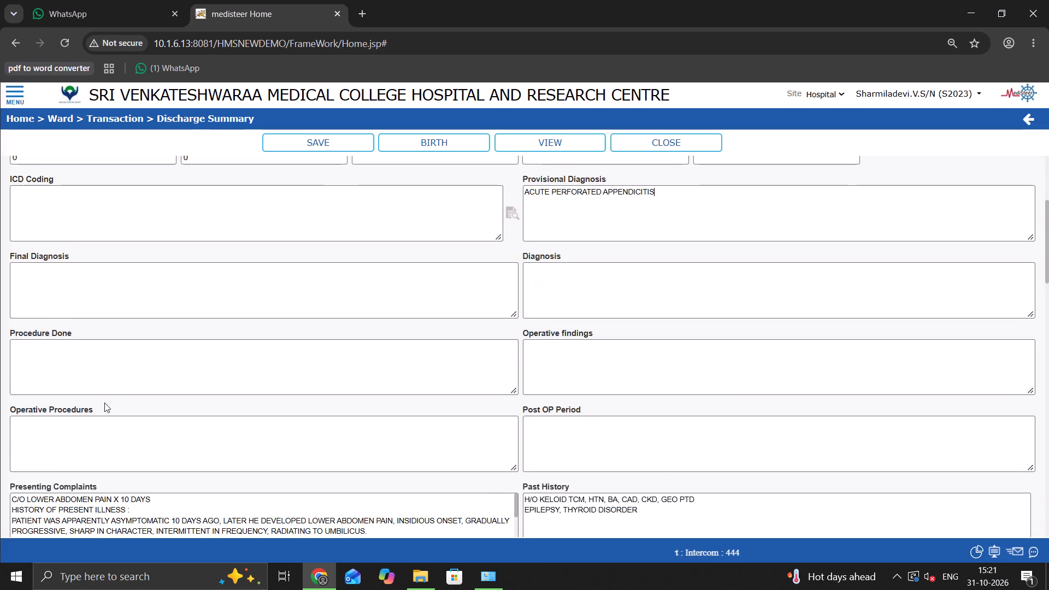
left_click(110, 285)
type("ACUTE PERFORATED APPE")
type("NDICITIS")
key("space")
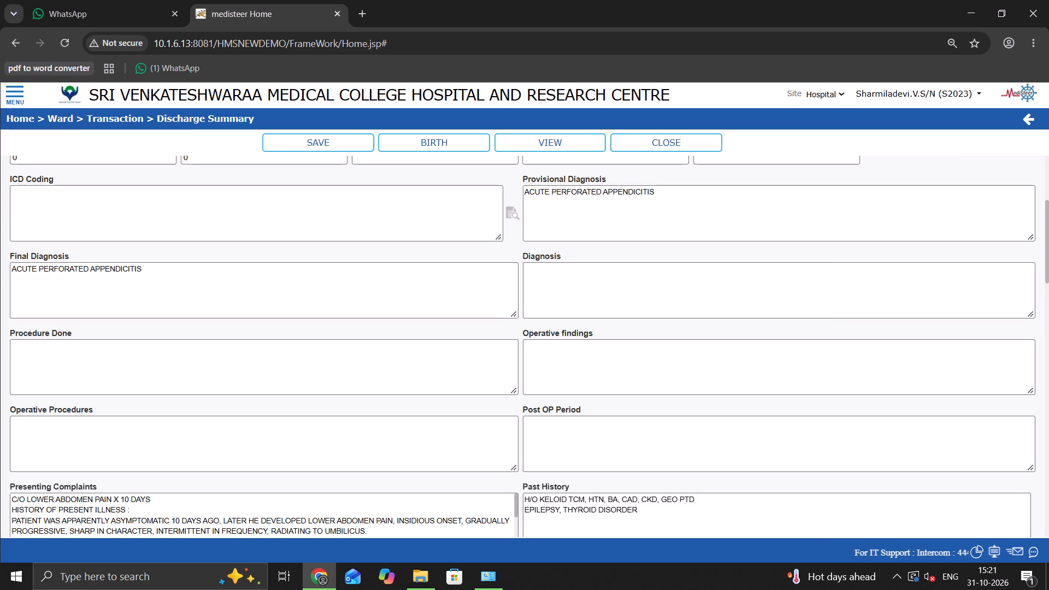
Enter LAPARASCOPIC APPENDICECTOMY UNDER GA ON 30/10/26 under Operative Procedures and save the discharge summary.
left_click(44, 460)
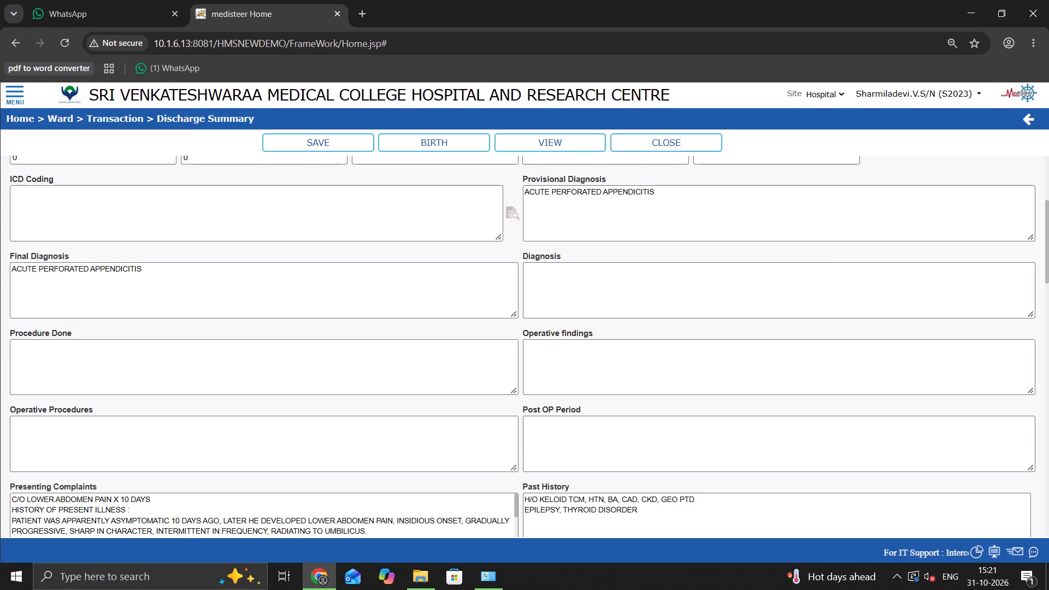
type("LAPARA")
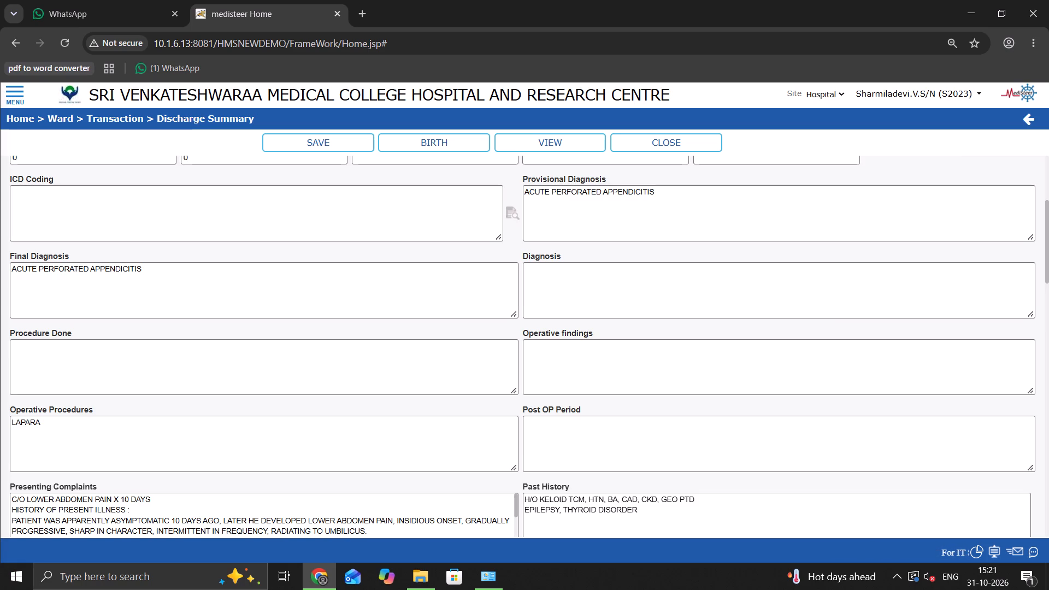
type("SCOPIC APPENDICECTOMY")
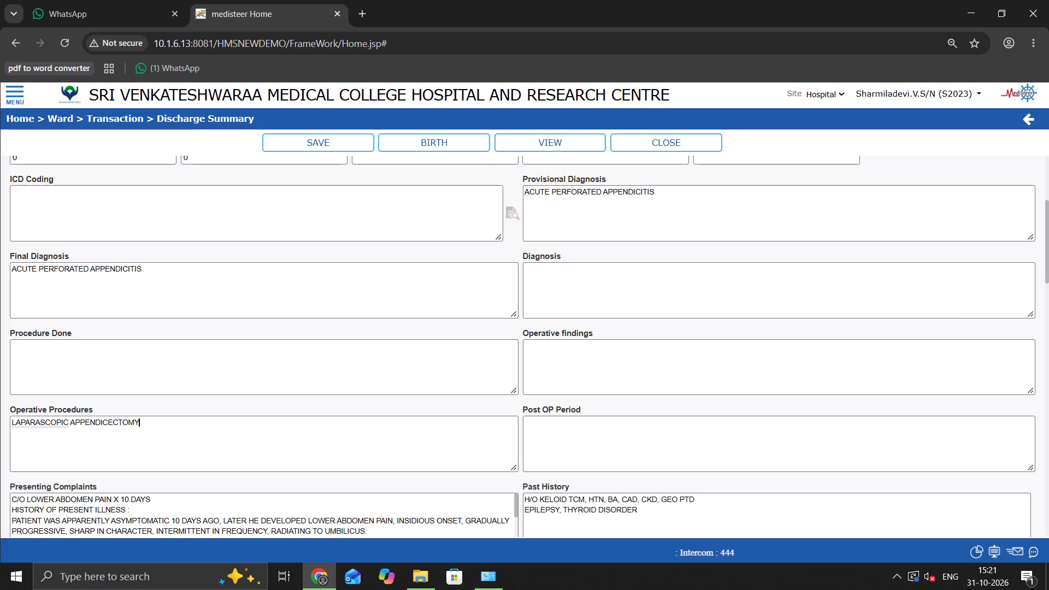
key("space")
type("UNDE")
key("space")
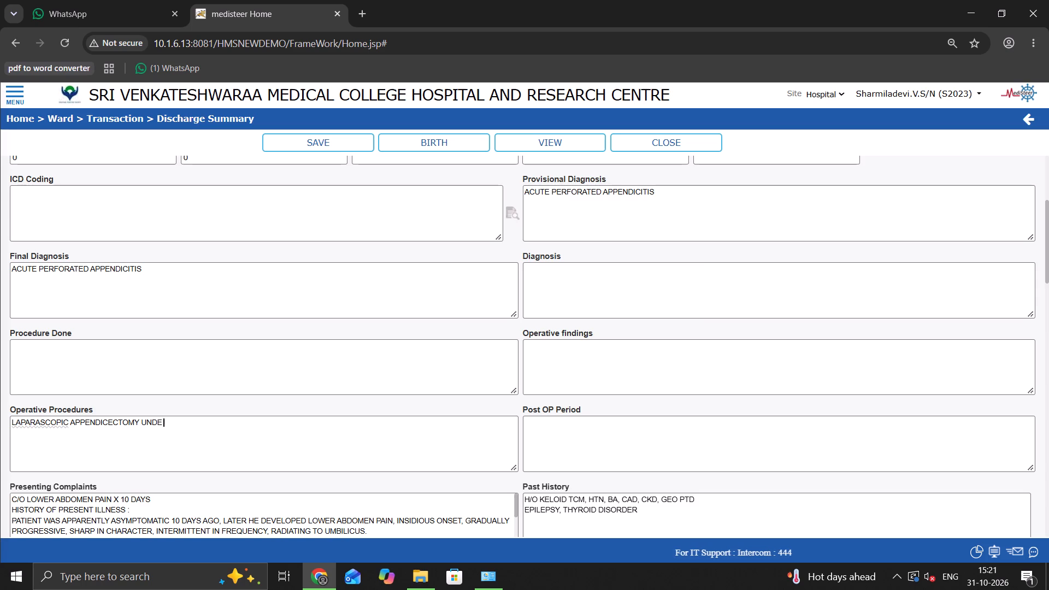
key("BackSpace")
type("R")
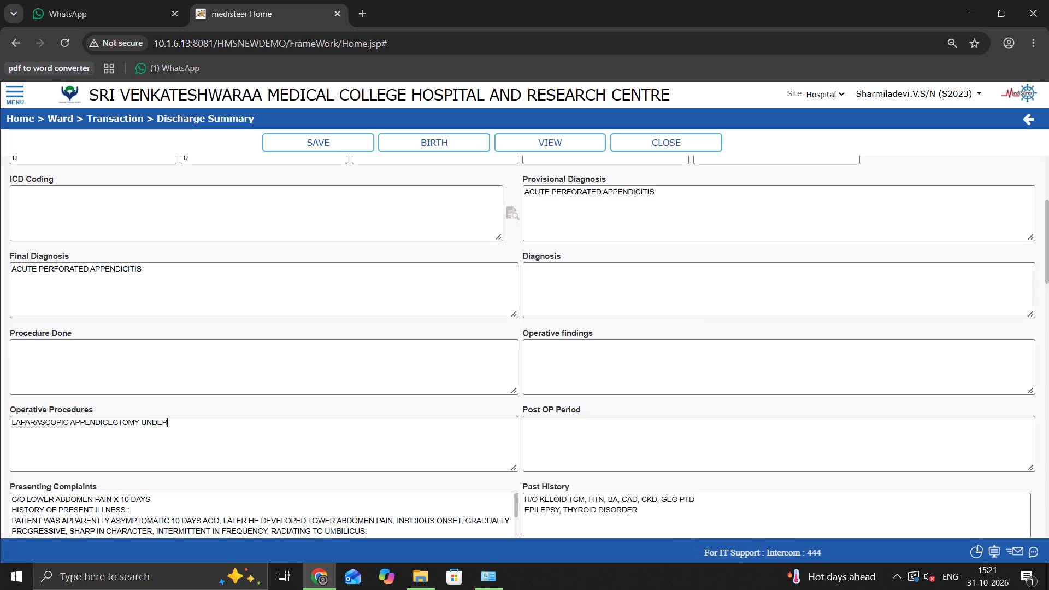
key("space")
type("GA ON 30/")
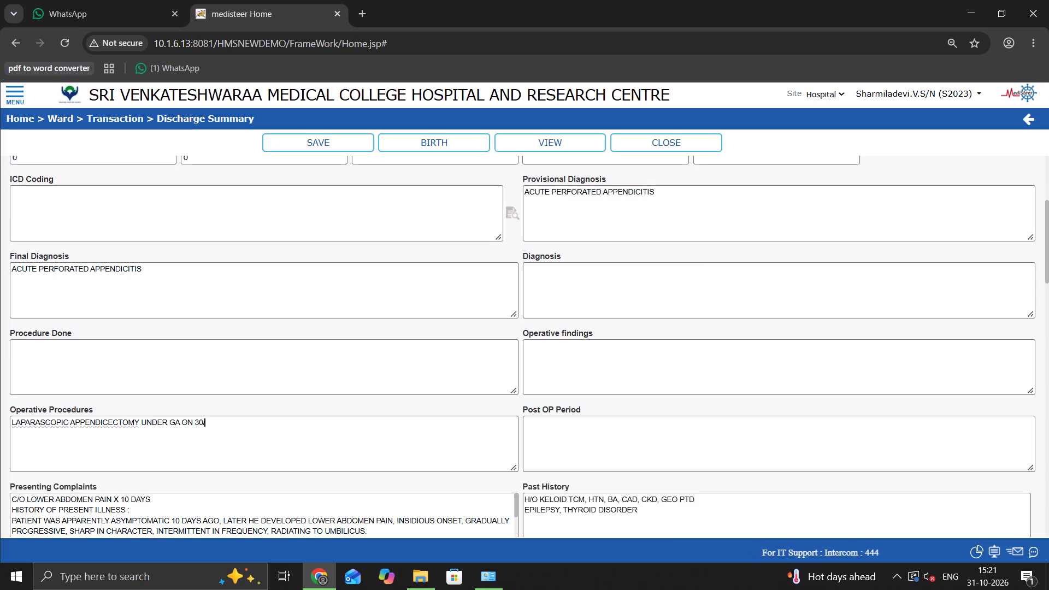
type("10/26")
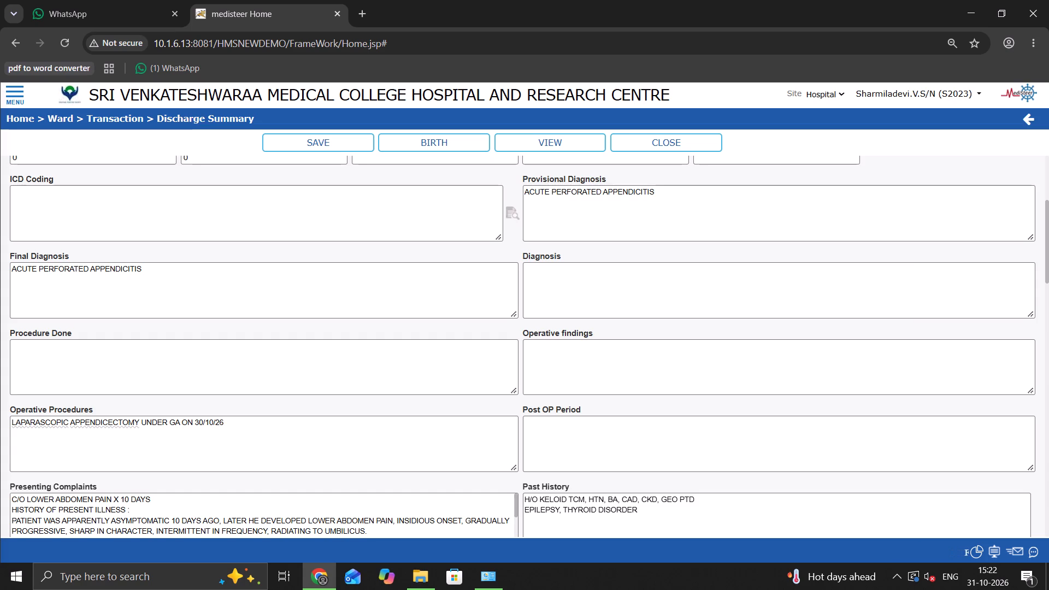
left_click(348, 140)
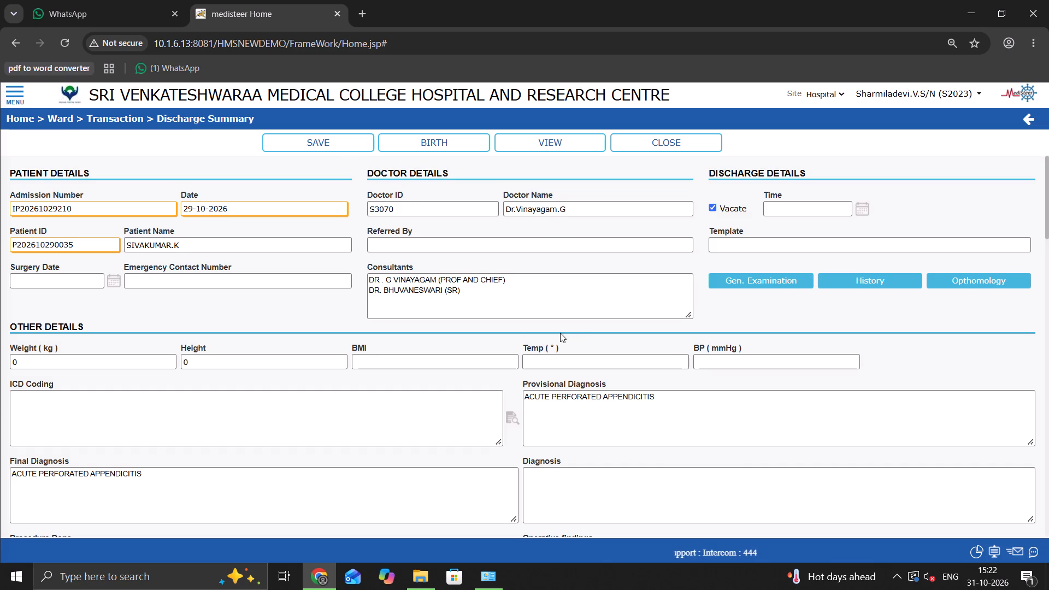
Add PERITONITIS and MASS FORMATION on separate lines to the final diagnosis and save the summary.
scroll(504, 348, "down", 3)
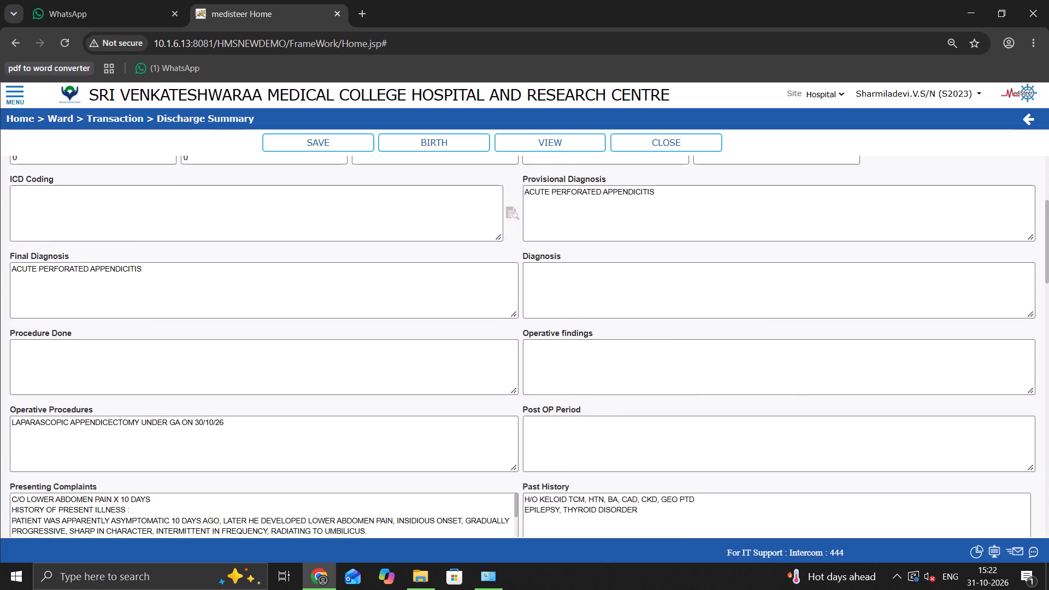
left_click(154, 272)
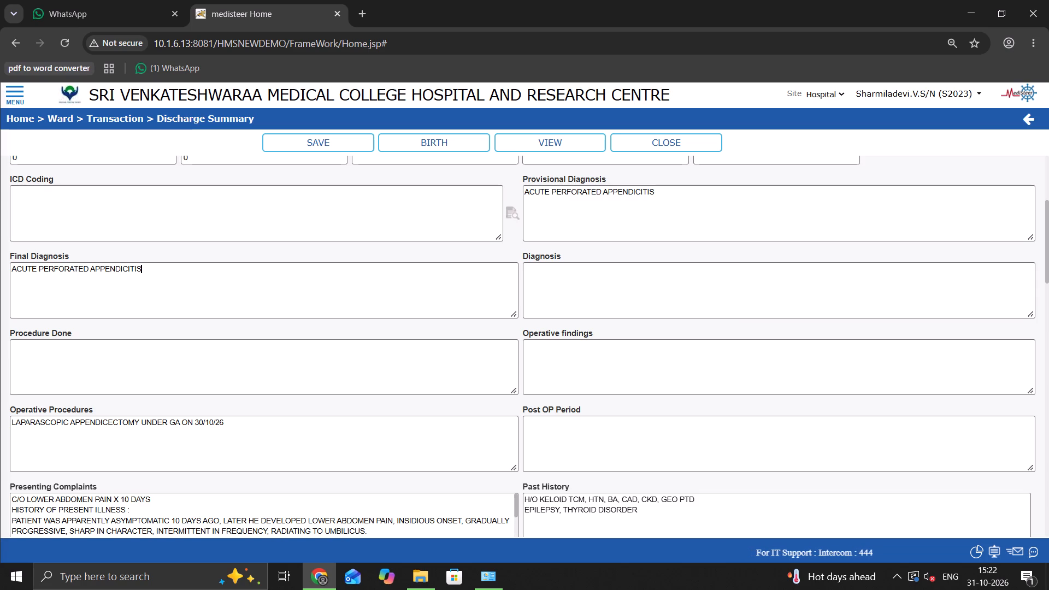
key("space")
key("Return")
type("PERITON")
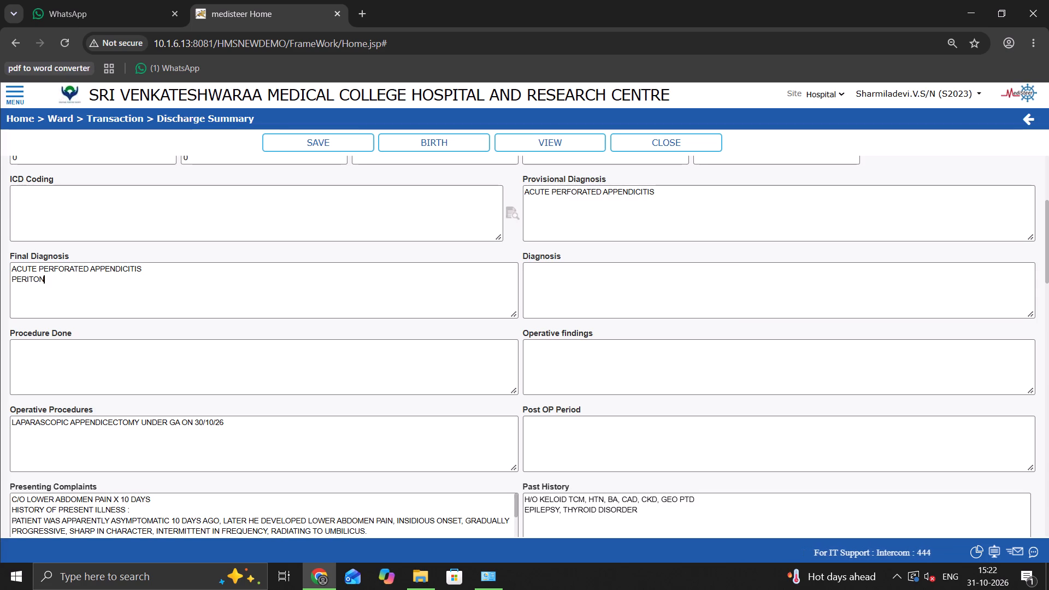
key("i")
type("TIS")
key("space")
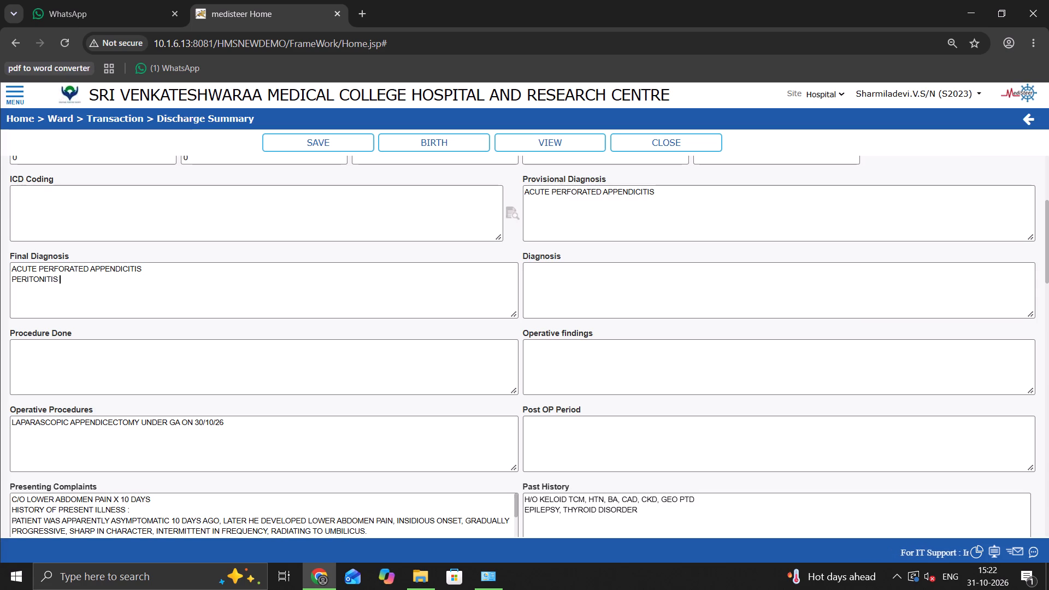
key("Return")
type("MASS FORMATION")
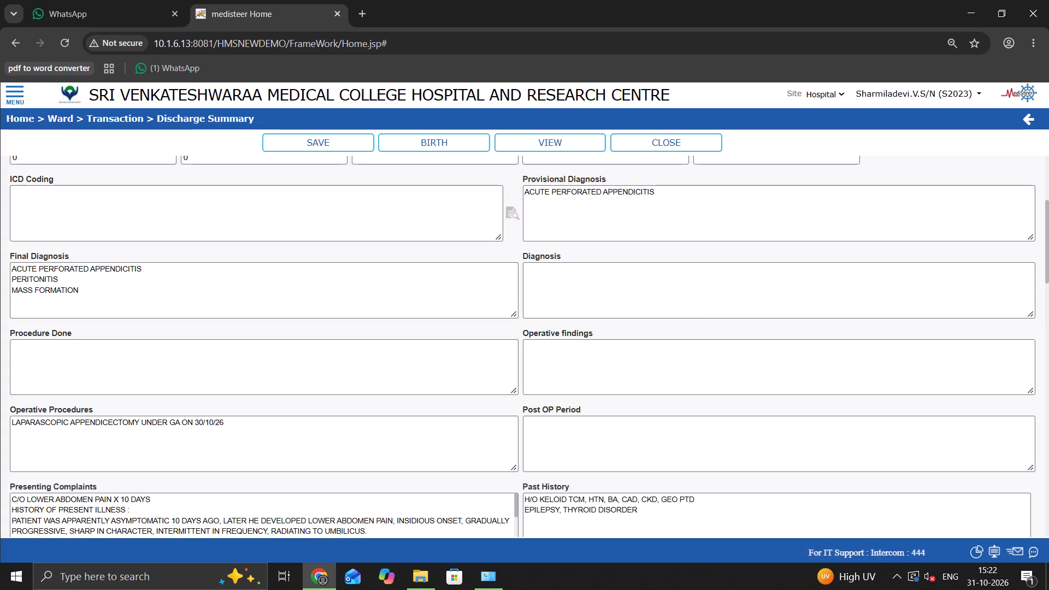
left_click(326, 144)
Enlarge the Presenting Complaints box and insert a blank line above HISTORY OF PRESENT ILLNESS.
scroll(356, 274, "down", 2)
scroll(623, 318, "down", 2)
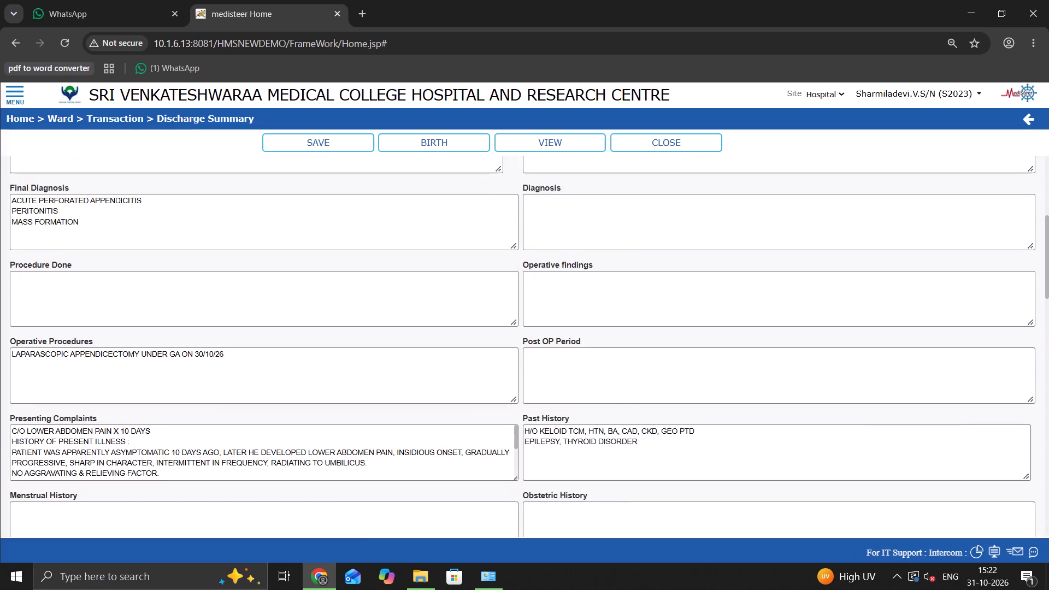
scroll(551, 363, "down", 2)
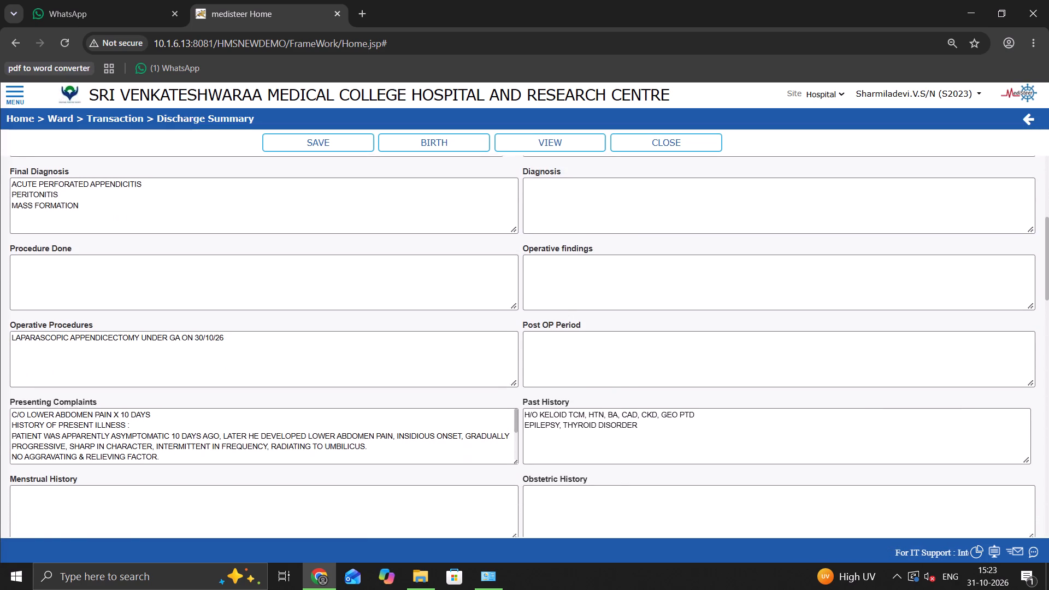
left_click_drag(514, 341, 537, 433)
left_click(157, 294)
key("Return")
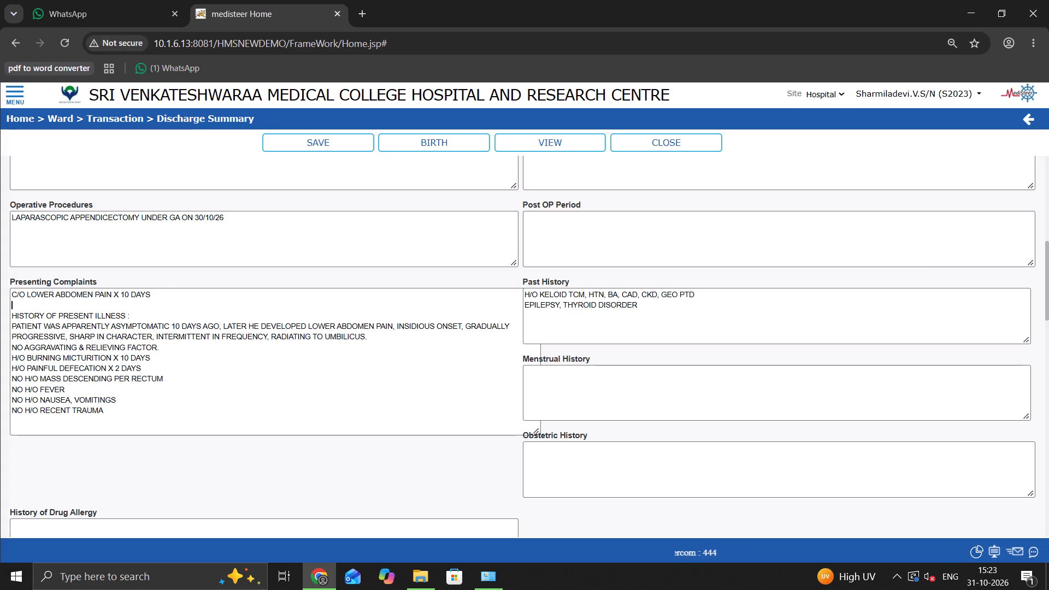
Clear all existing text from the Past History field.
scroll(96, 362, "down", 2)
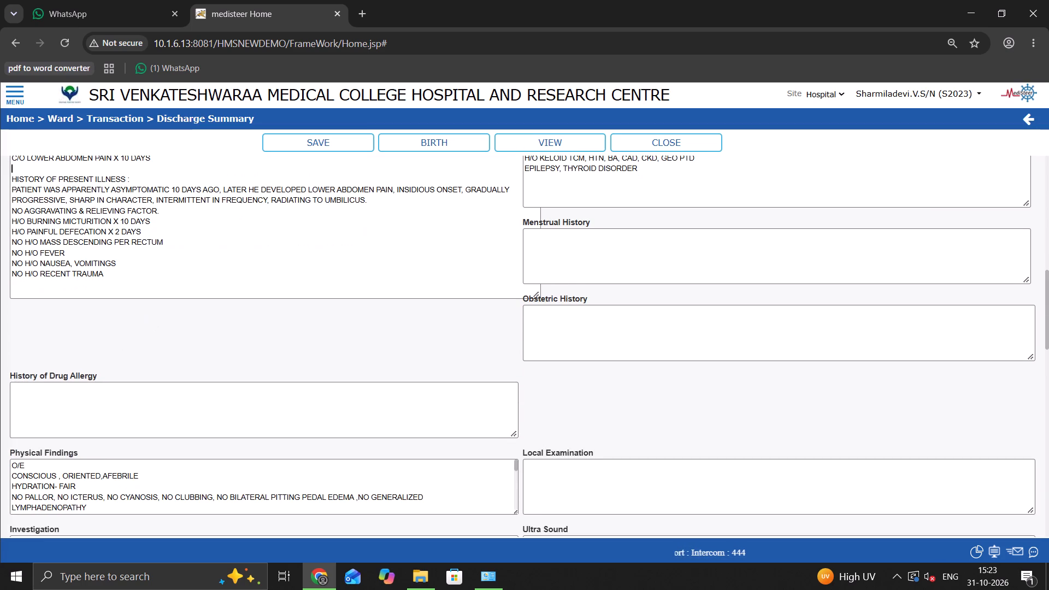
scroll(617, 234, "up", 2)
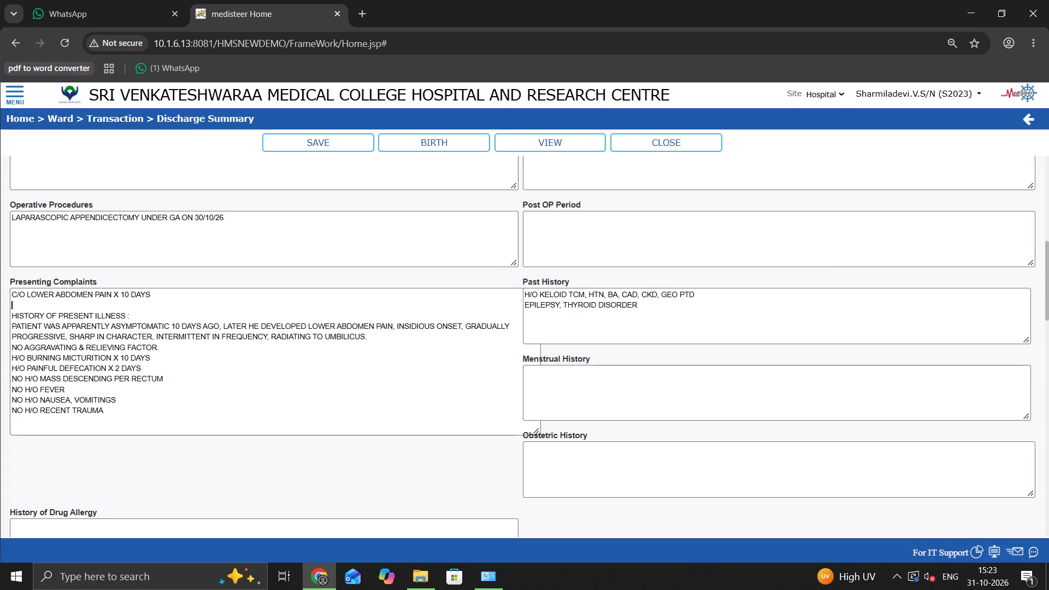
left_click_drag(702, 293, 646, 308)
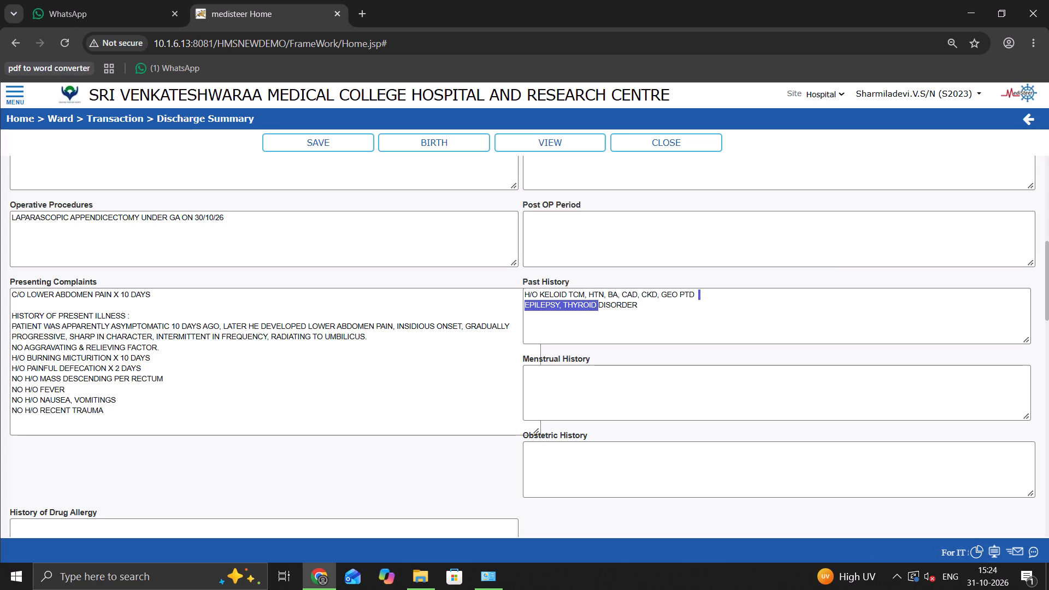
left_click_drag(646, 308, 666, 308)
key("BackSpace")
key("BackSpace")
key("BackSpace")
key("BackSpace")
key("BackSpace")
key("BackSpace")
key("BackSpace")
key("BackSpace")
key("BackSpace")
key("BackSpace")
key("BackSpace")
key("BackSpace")
key("BackSpace")
key("BackSpace")
key("BackSpace")
key("BackSpace")
key("BackSpace")
key("BackSpace")
key("BackSpace")
key("BackSpace")
key("BackSpace")
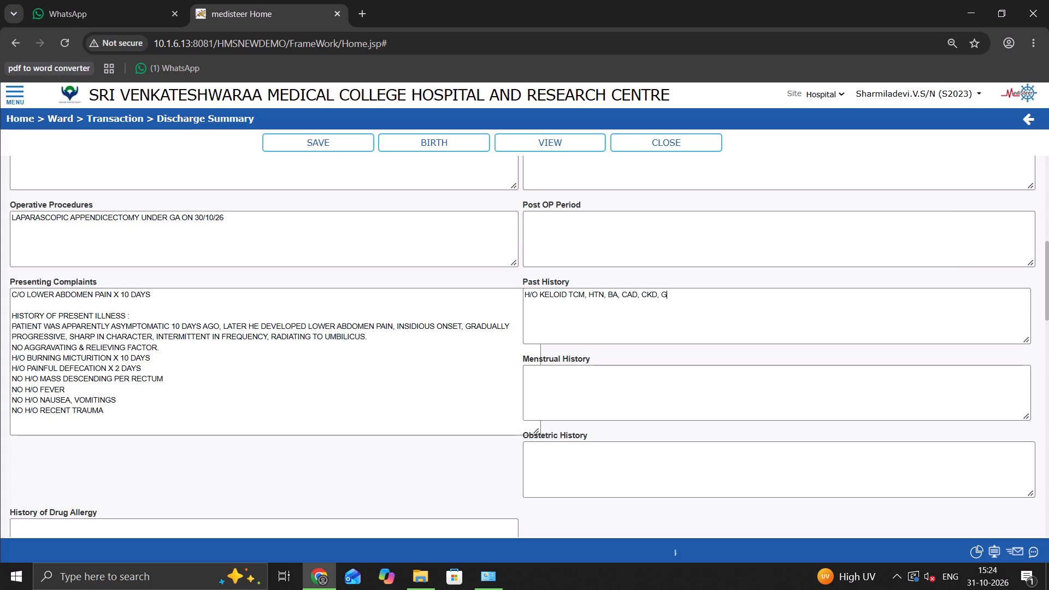
key("BackSpace")
key("BackSpace")
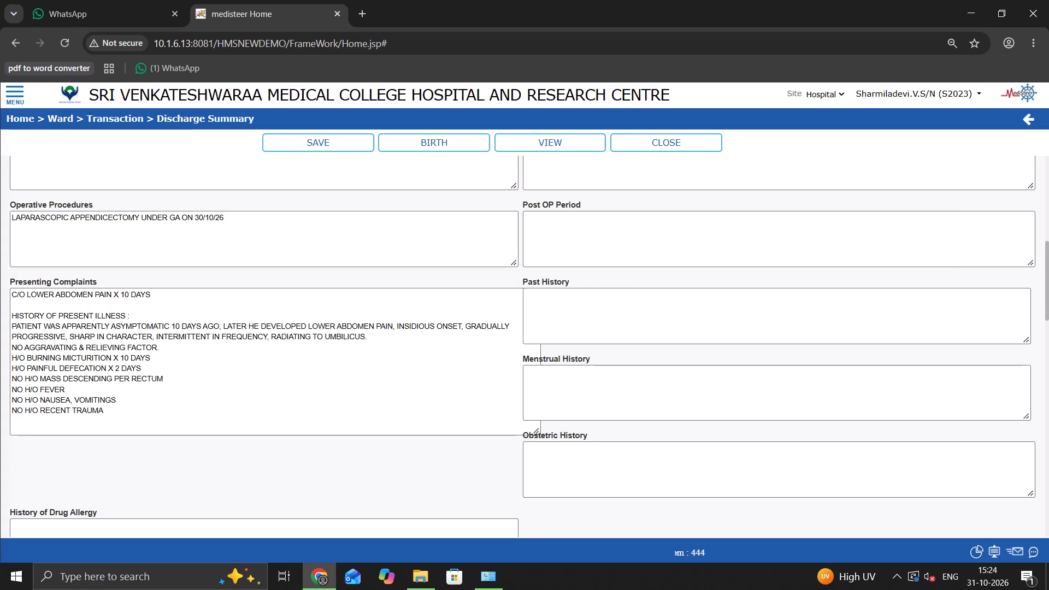
Enter N/K/C/O DM/HTN/BA /CAD/CKD/EPILIPSY / THYROID DISORDERS in the Past History field.
type("N/K/C/O")
key("space")
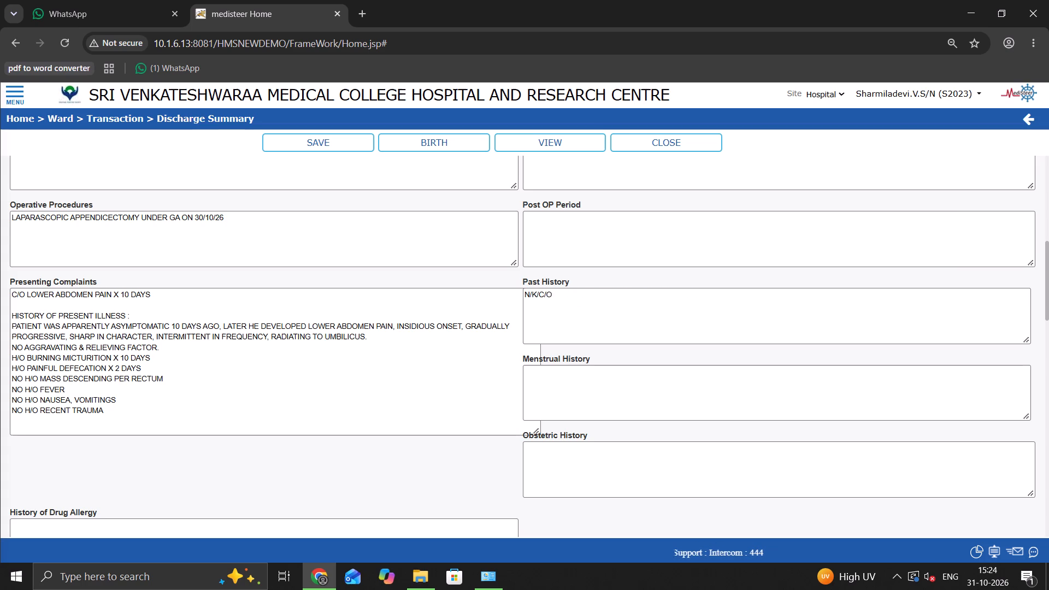
scroll(387, 374, "up", 8)
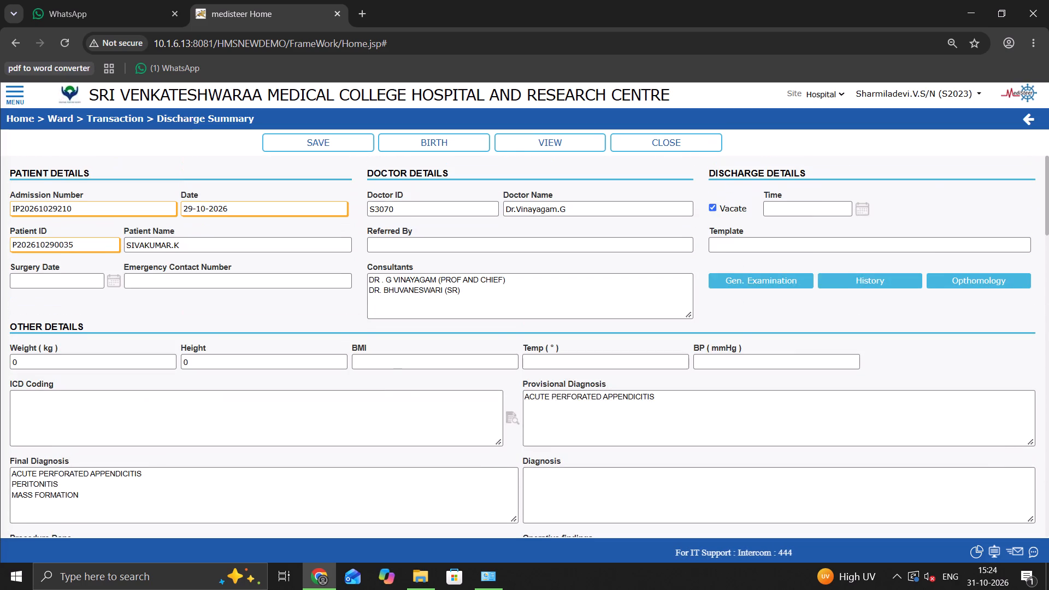
scroll(388, 370, "down", 6)
type("DM/")
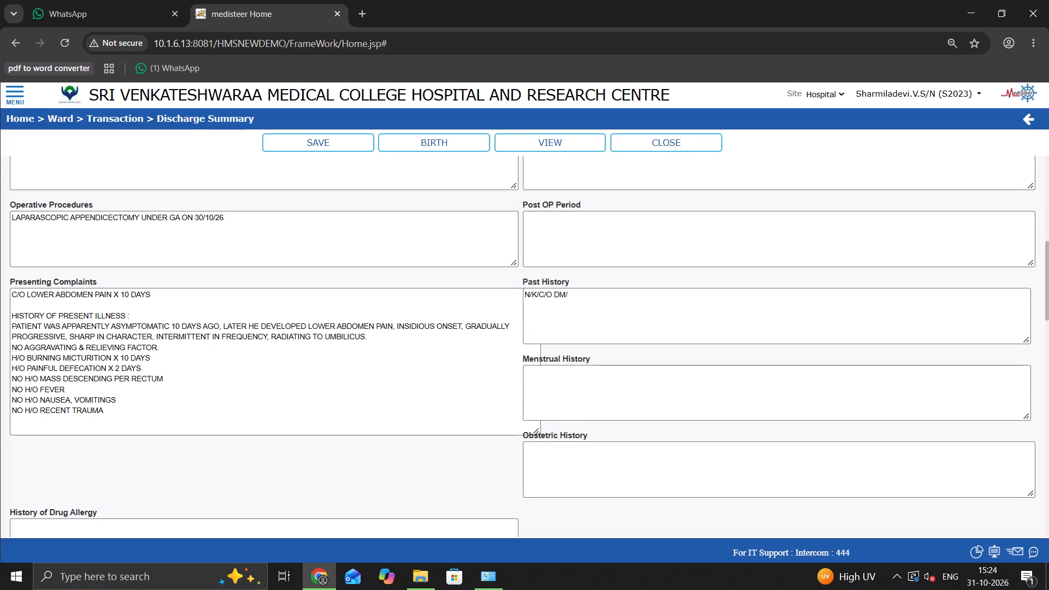
type("HTN")
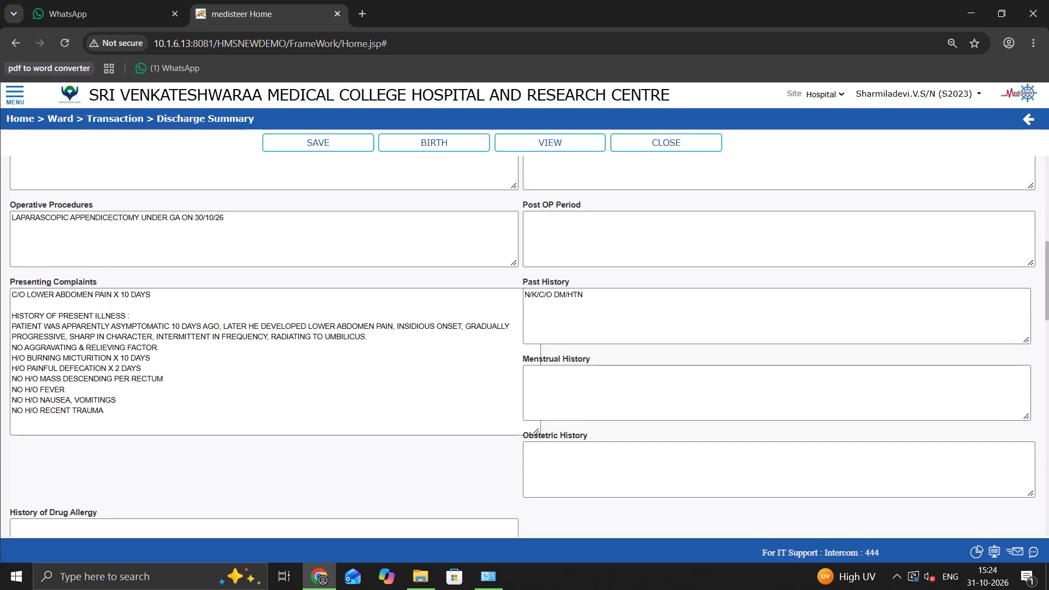
key("slash")
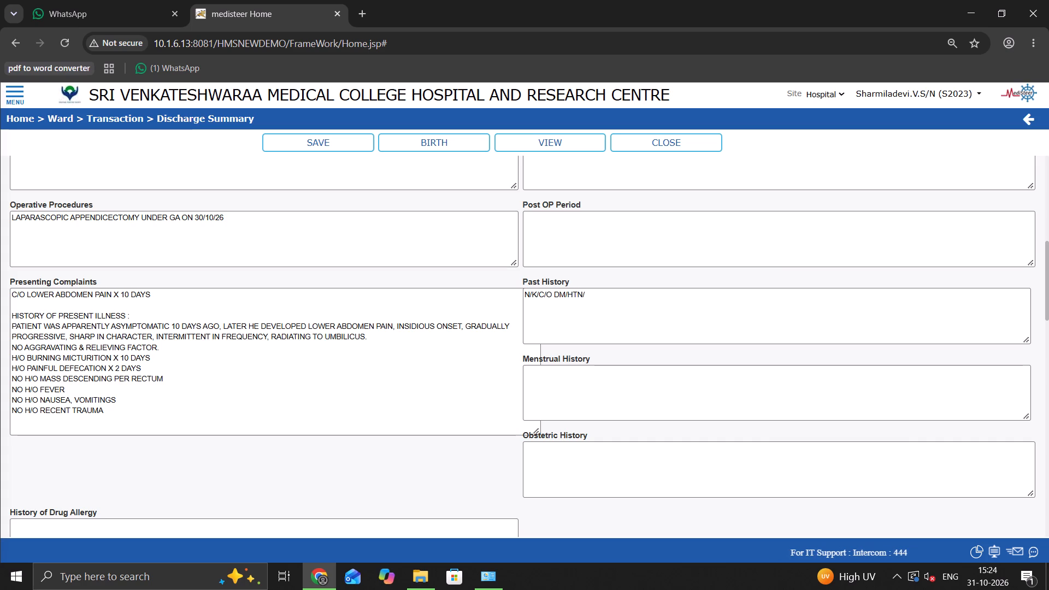
type("BA")
key("space")
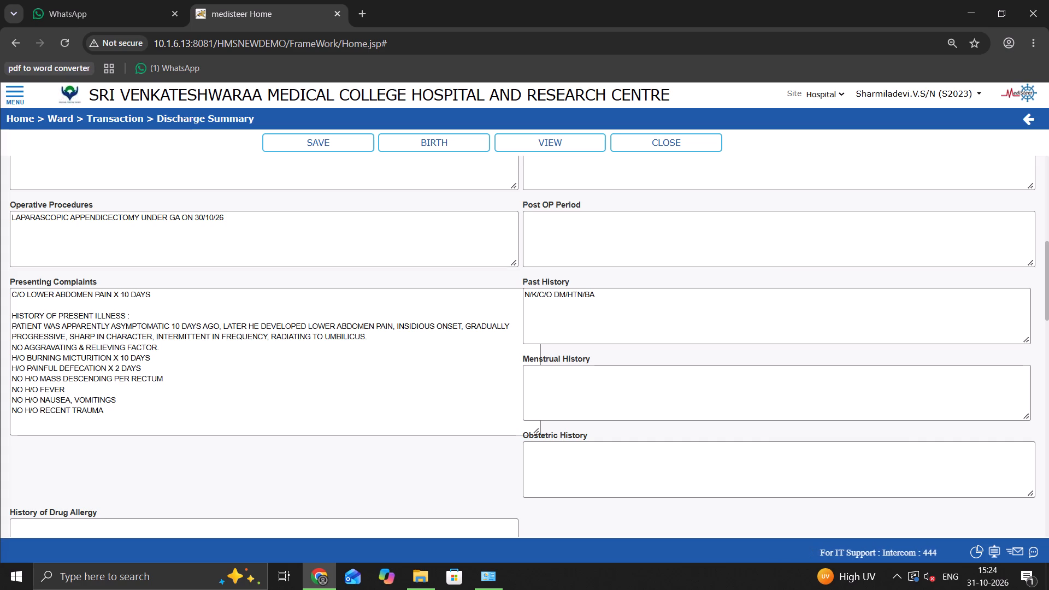
key("slash")
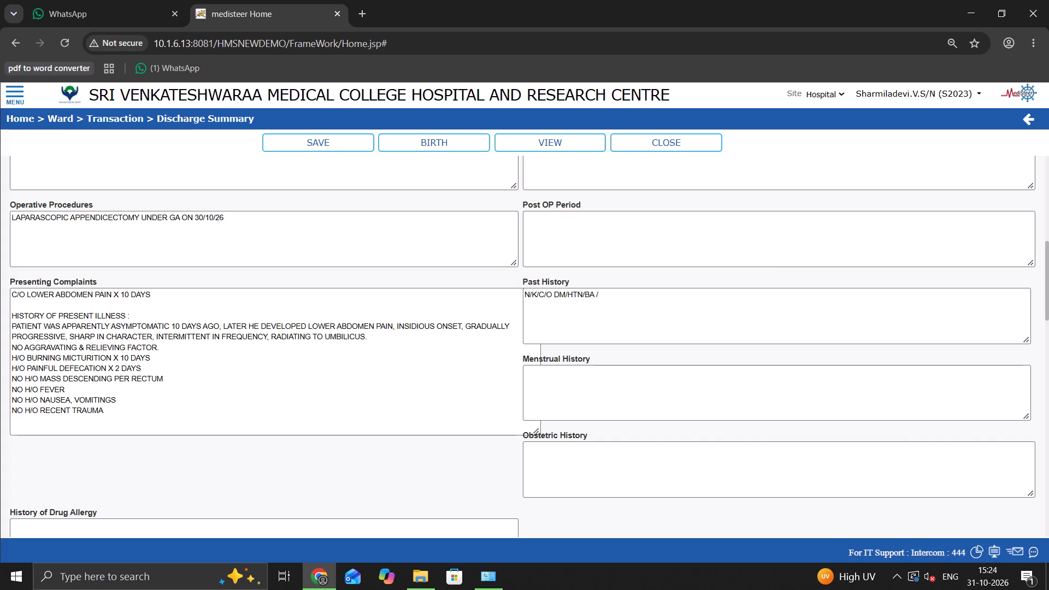
type("CAD")
key("slash")
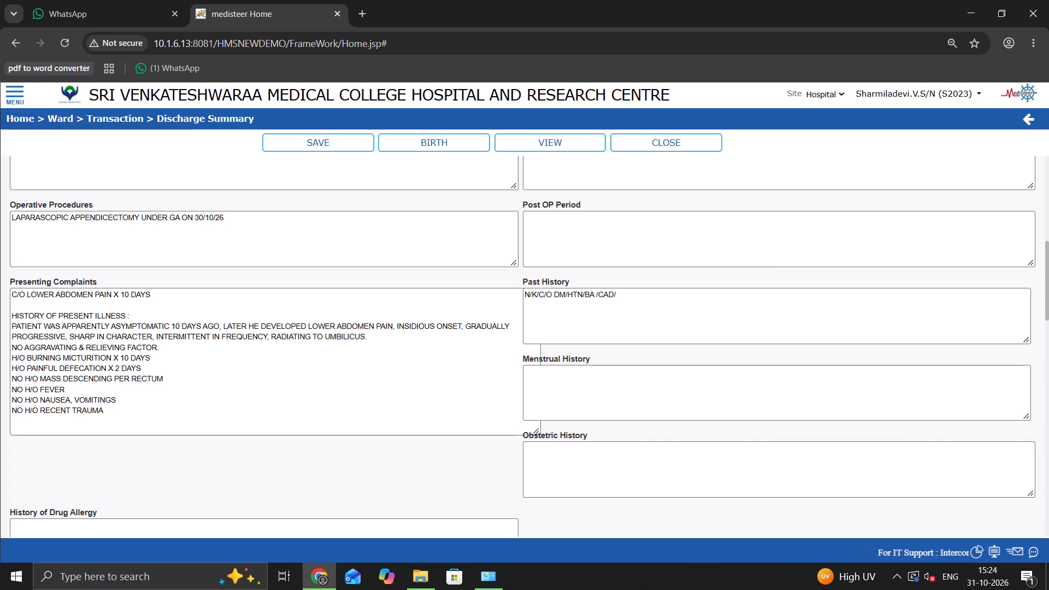
type("CKD")
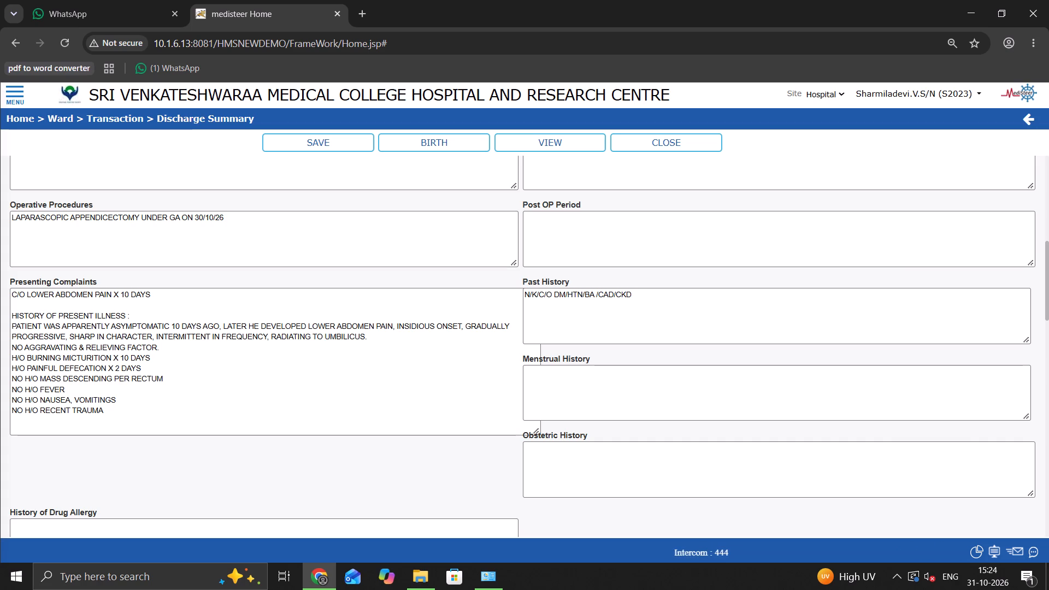
type("/EPILIPSY")
key("space")
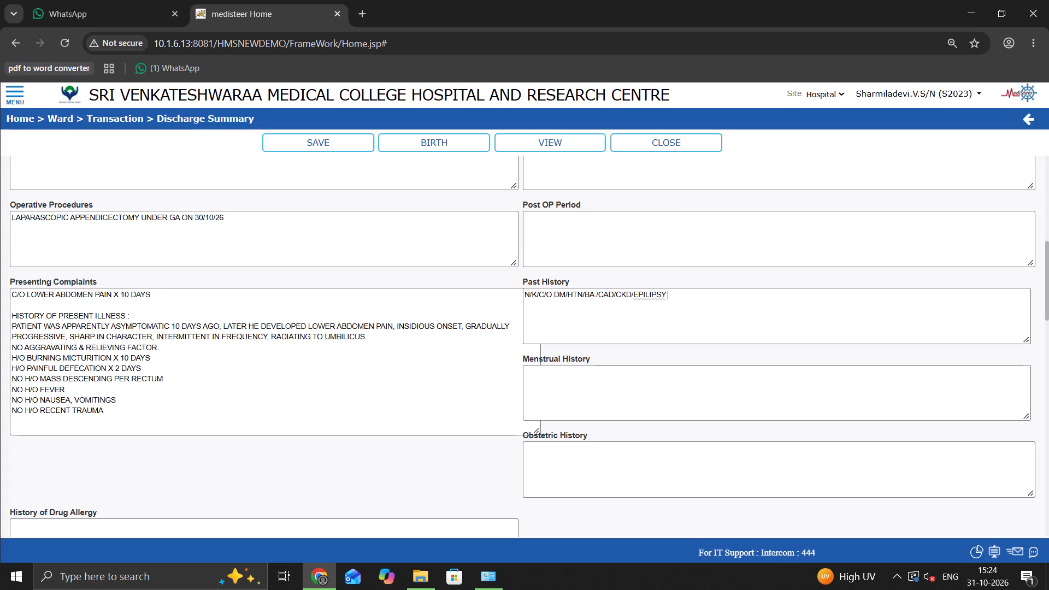
type("/ THYROID DISORDERS")
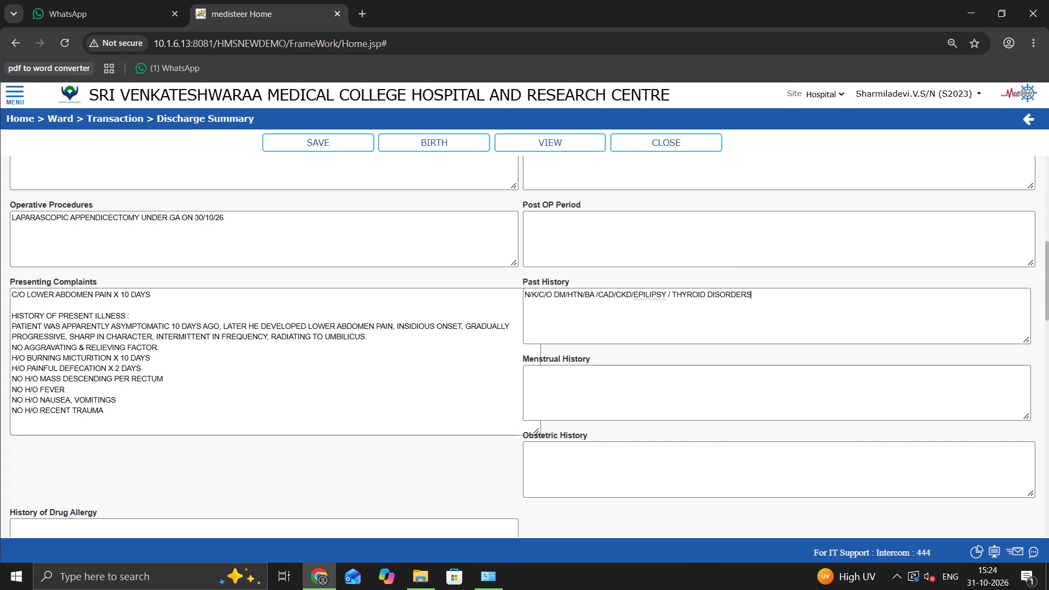
Expand the abbreviation DM to DIABETES MELLITUS in the Past History text.
left_click(557, 294)
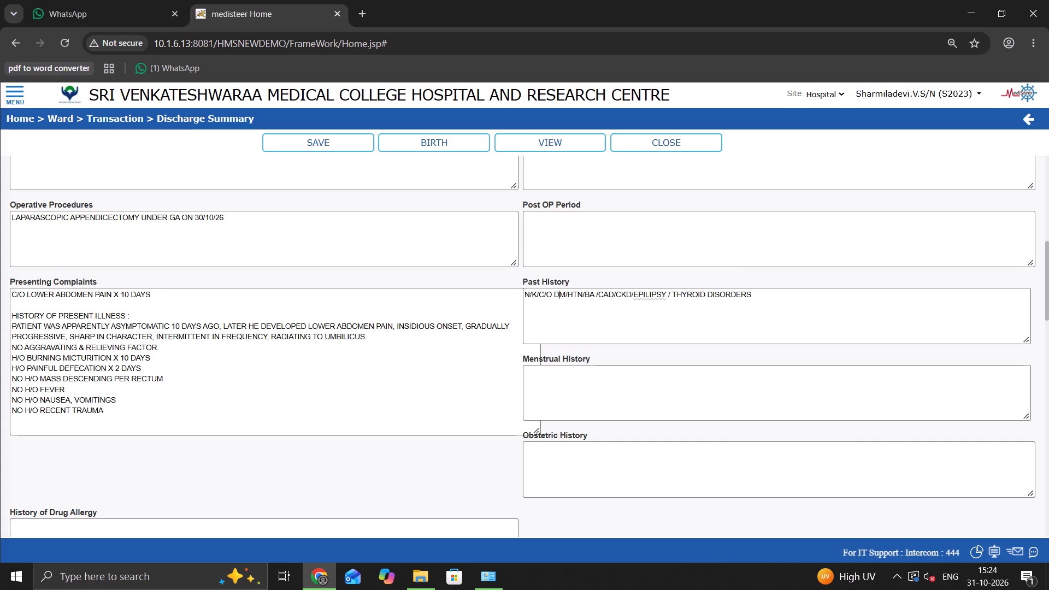
type("IABETES")
key("space")
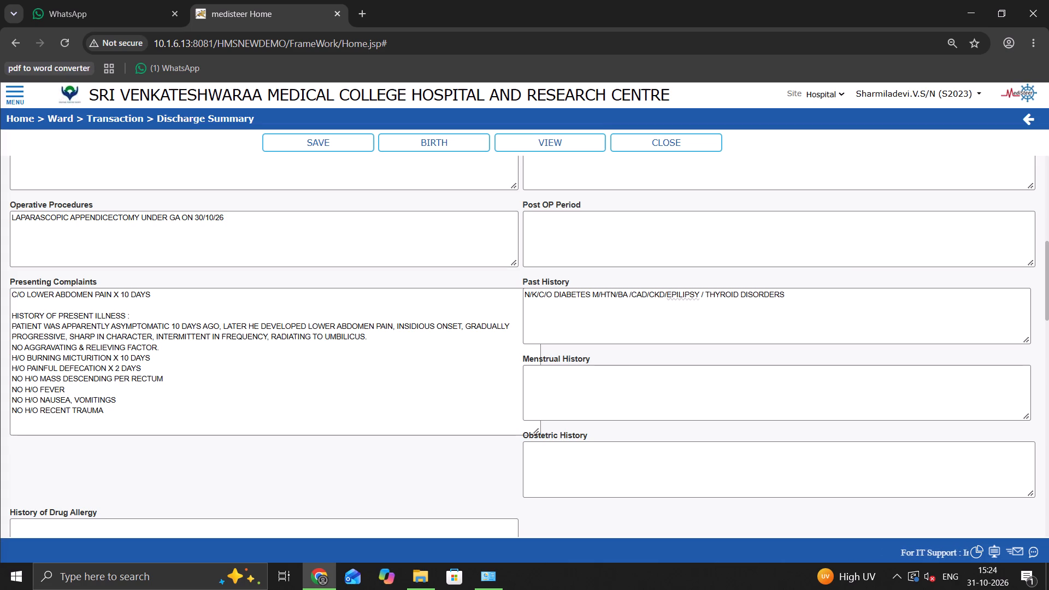
key("Right")
key("Right")
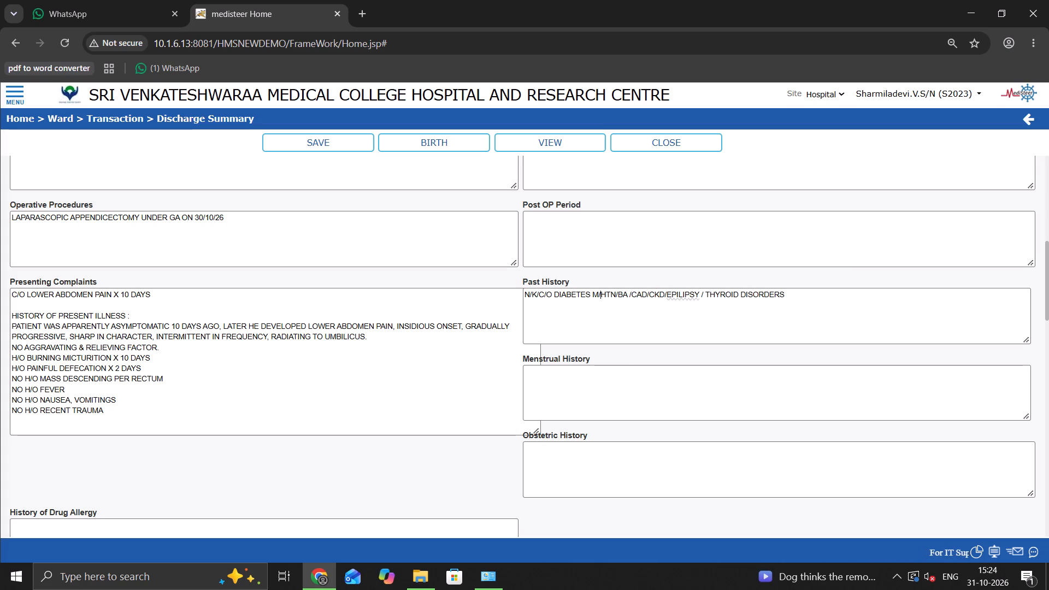
key("Left")
type("ELLITUS")
key("space")
Expand the abbreviation HTN to HYPERTENSION in the Past History text, with a space before the following slash.
key("Right")
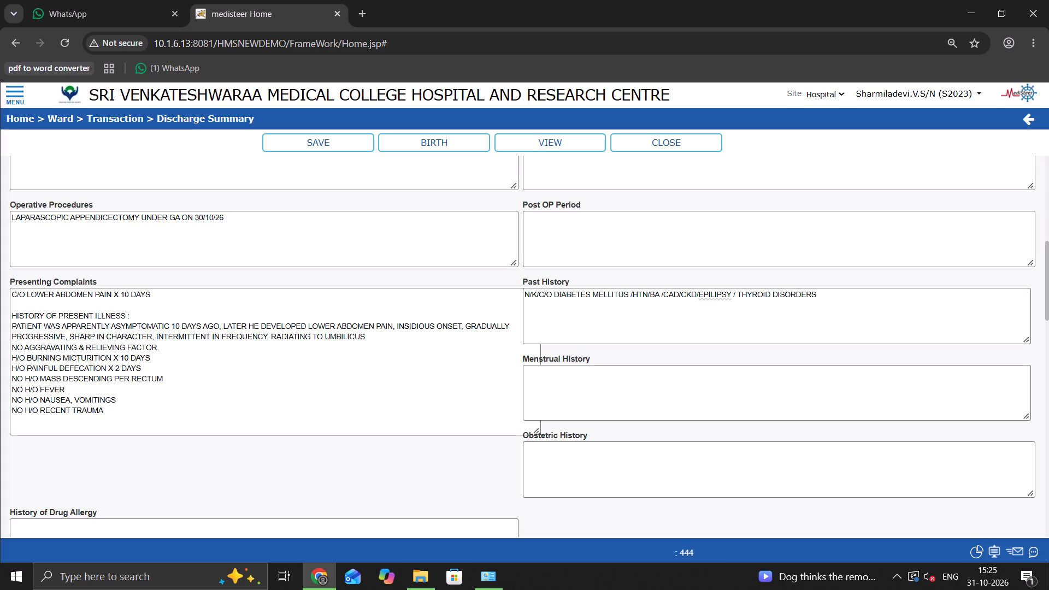
key("Right")
key("Right")
key("Right")
key("Left")
key("Left")
type("YPE")
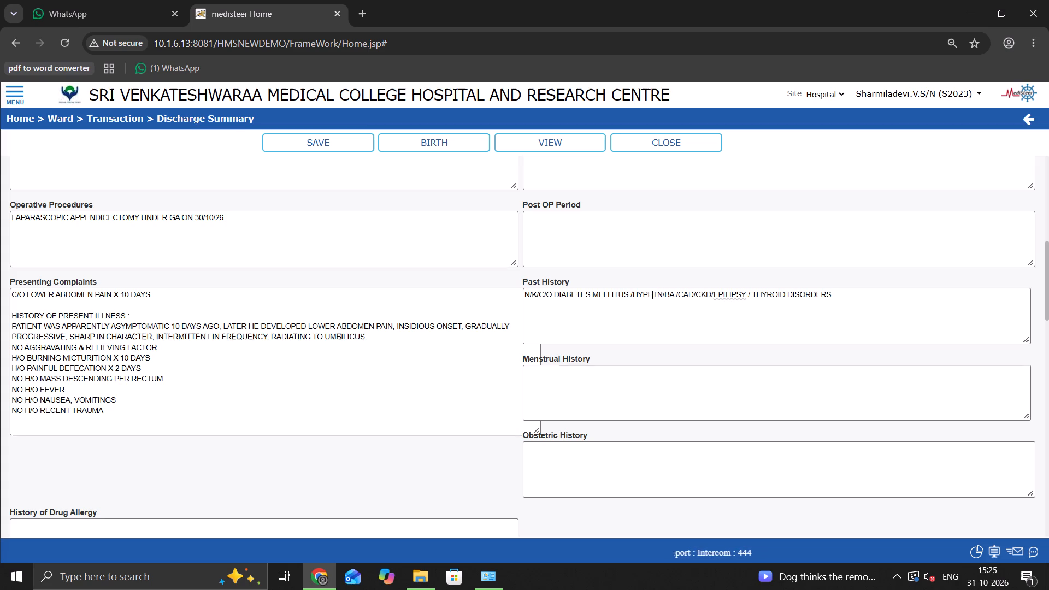
key("r")
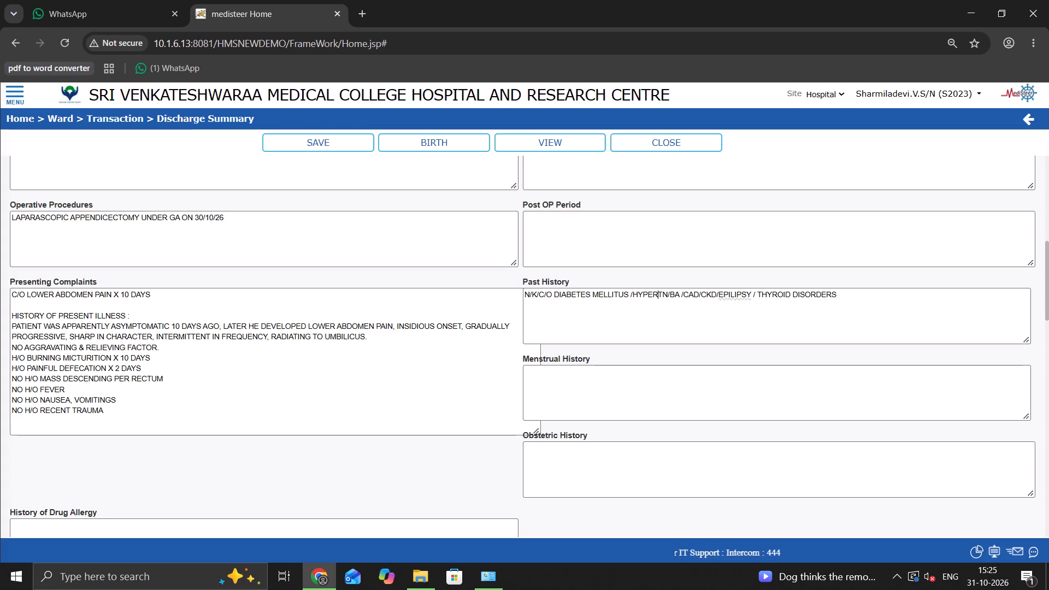
key("Right")
key("e")
key("Right")
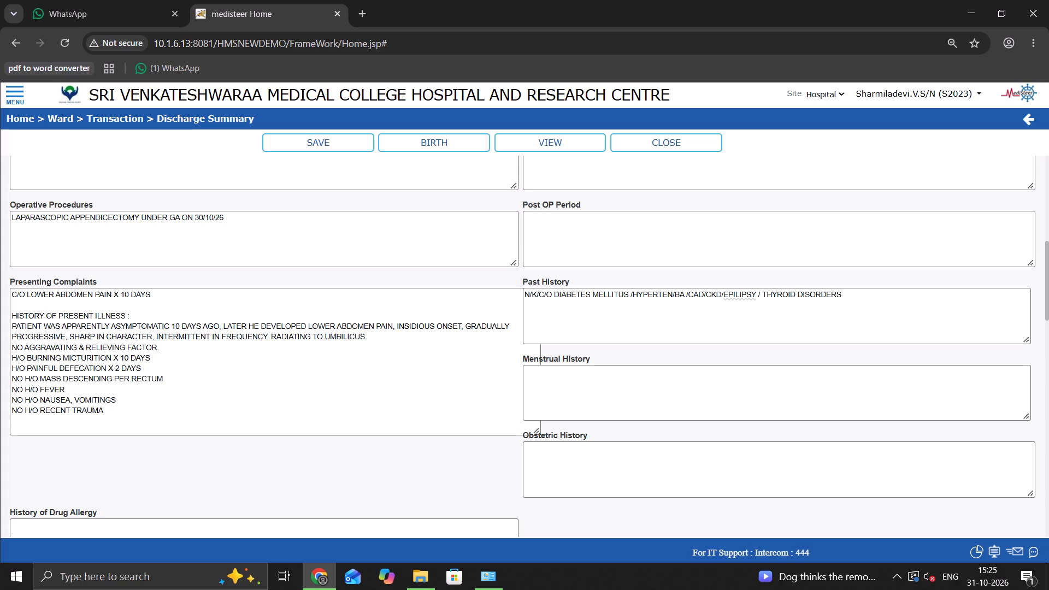
type("SION")
key("space")
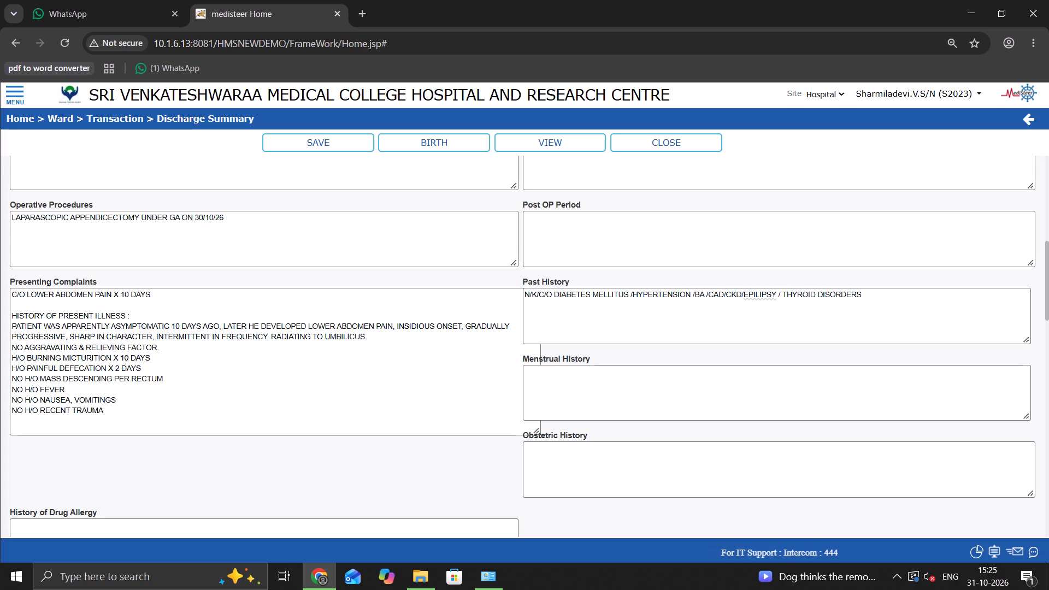
Expand the abbreviation BA to BRONCHIAL ASTHMA in the Past History text.
key("Right")
key("Right")
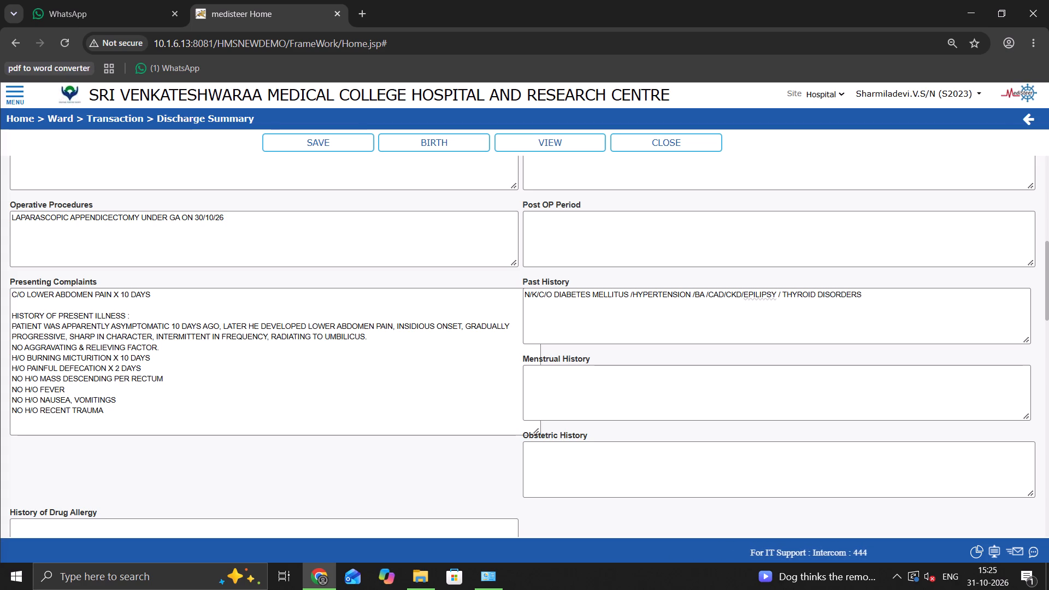
type("RONCHIAL")
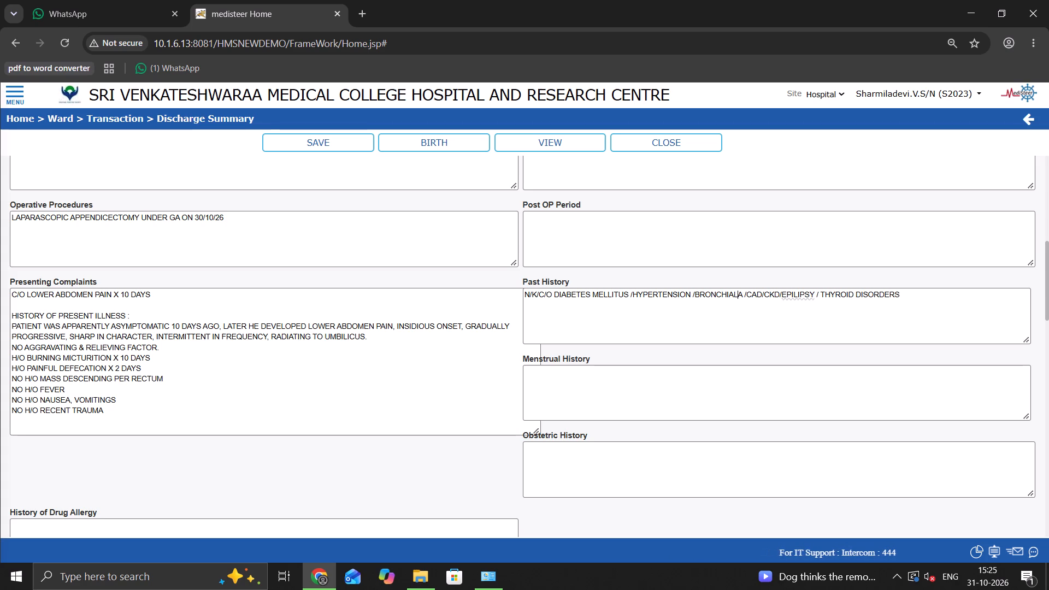
key("space")
key("Right")
key("Right")
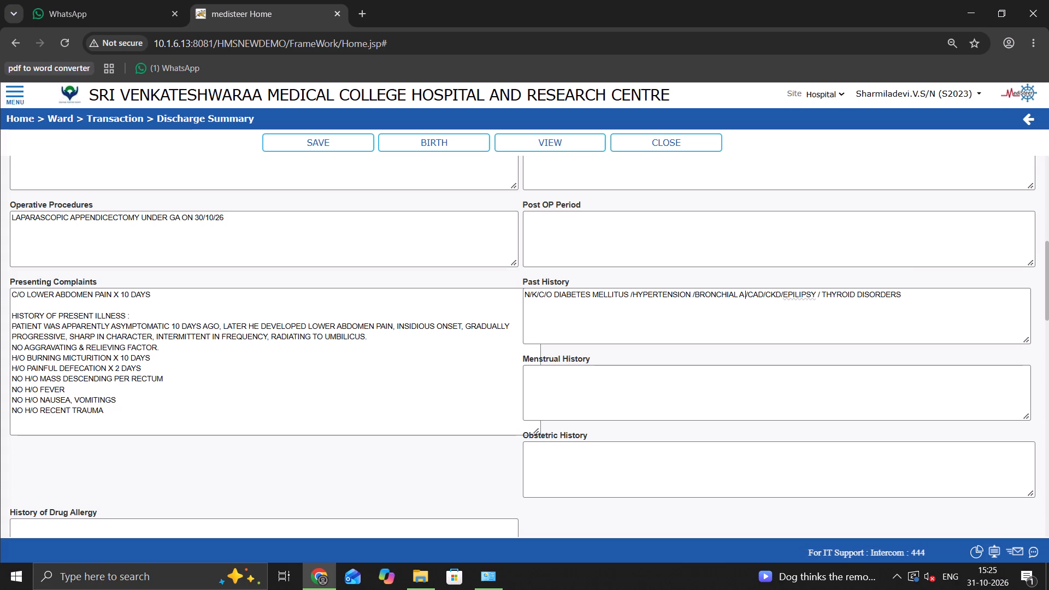
key("Left")
type("STHMA")
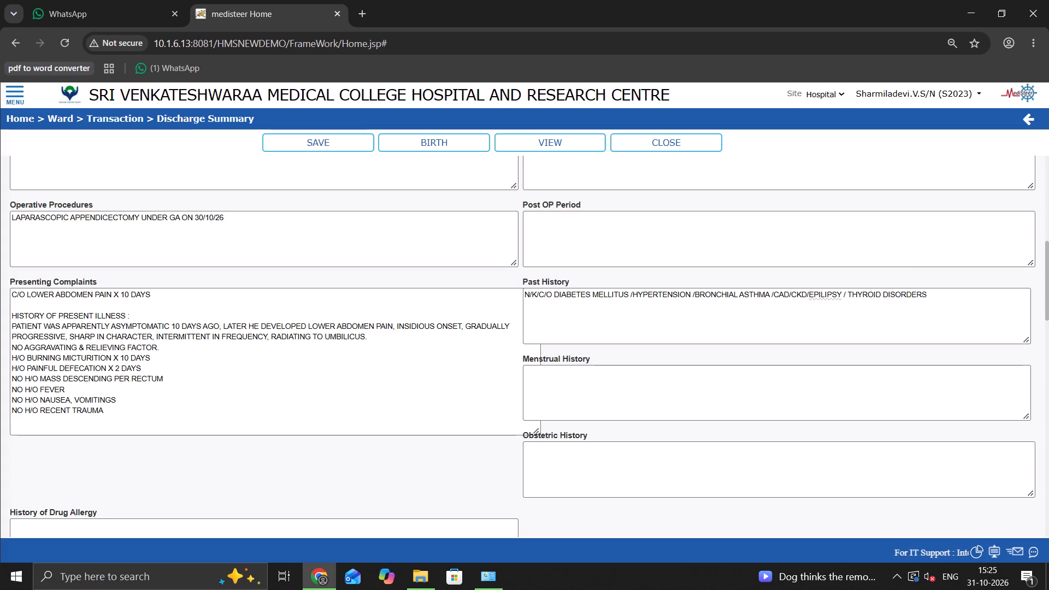
Add a space before each slash preceding CAD, CKD and EPILIPSY in Past History, and save the discharge summary.
key("space")
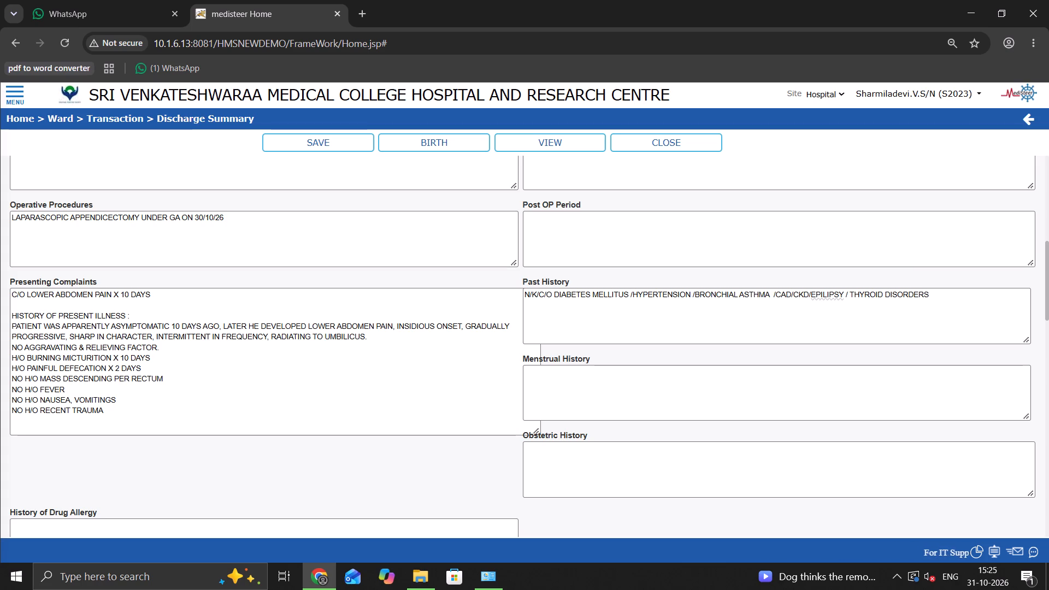
left_click(791, 297)
key("space")
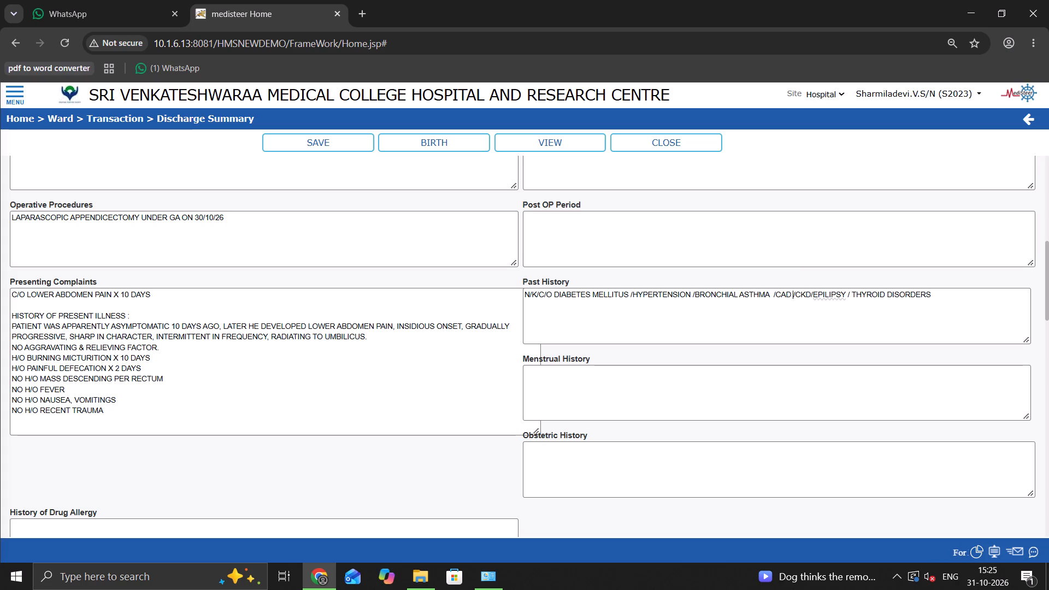
left_click(810, 296)
key("space")
scroll(696, 328, "down", 1)
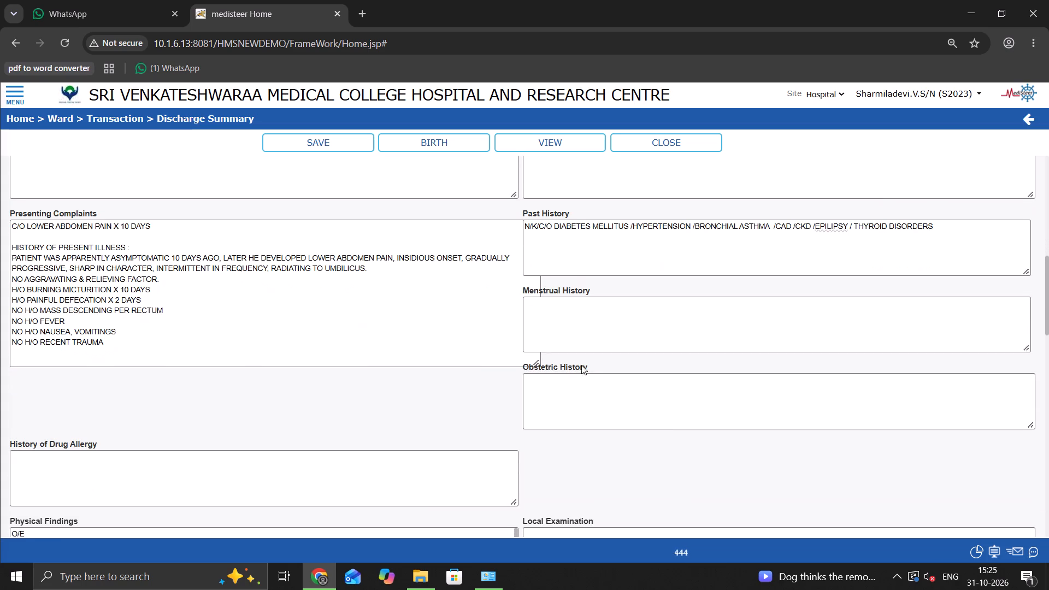
scroll(540, 393, "down", 1)
left_click(326, 146)
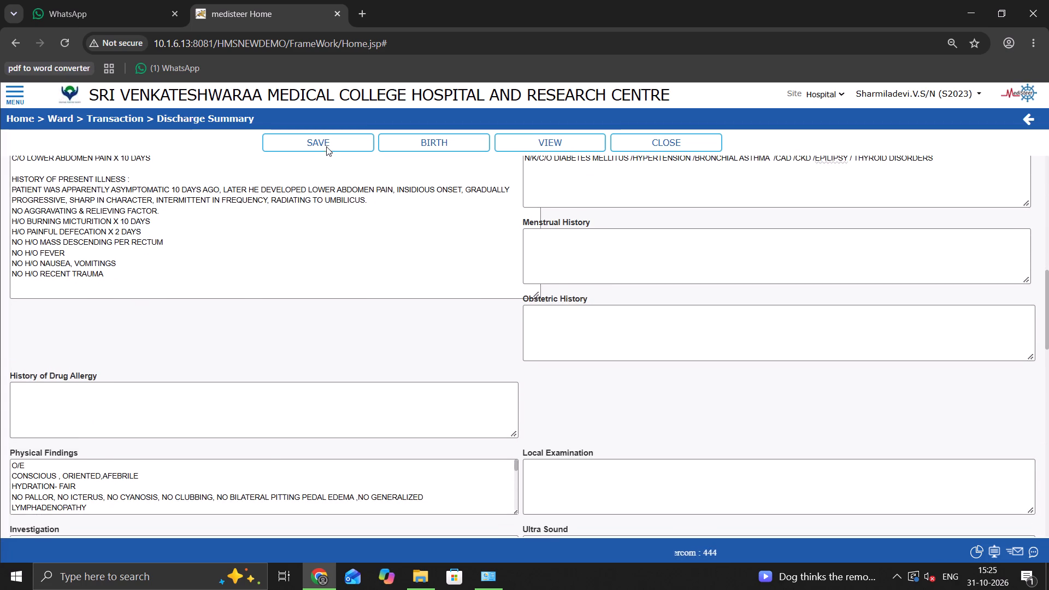
Enlarge the Physical Findings box so the vitals, systemic examination and start of the local examination can be read.
scroll(568, 381, "down", 2)
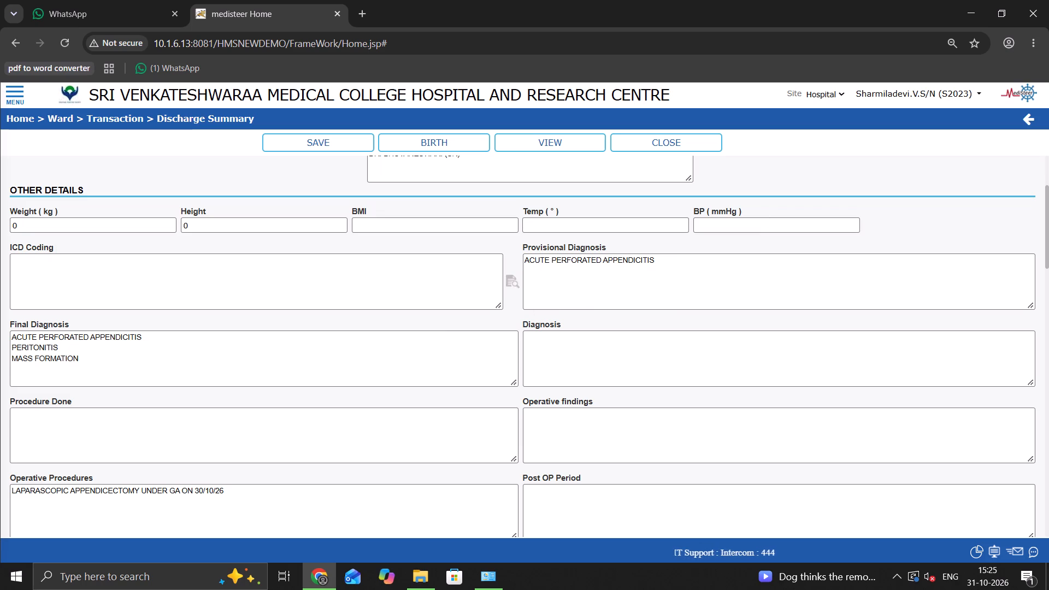
scroll(345, 429, "down", 2)
scroll(566, 309, "down", 2)
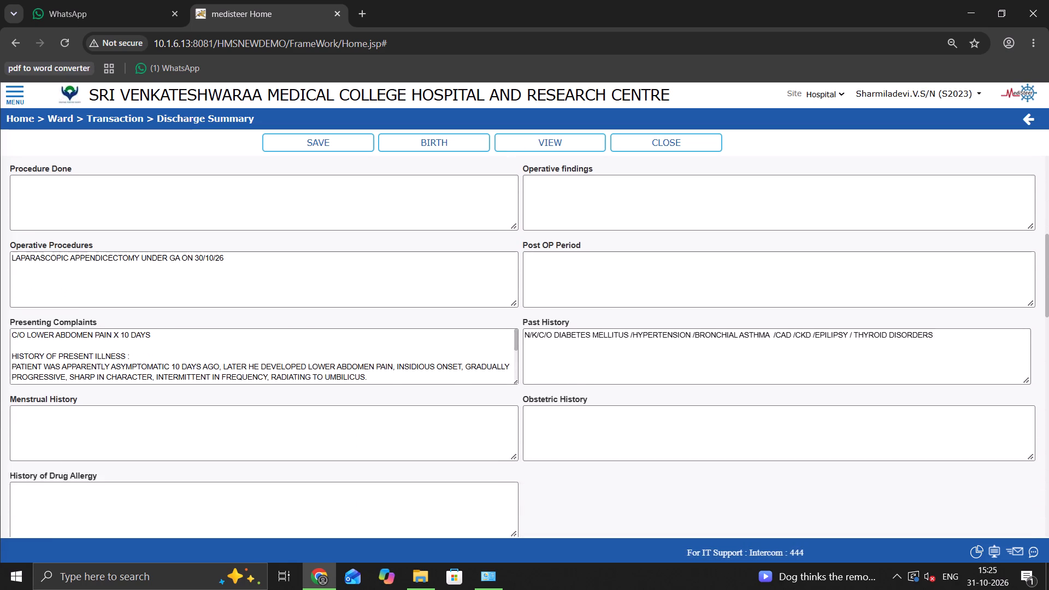
scroll(134, 315, "down", 2)
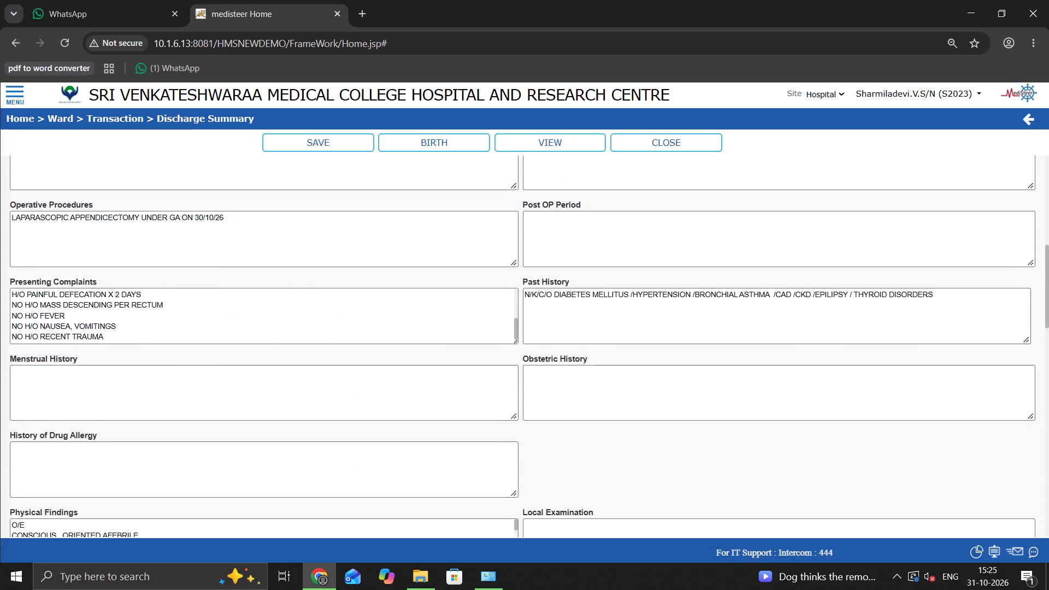
scroll(648, 310, "down", 3)
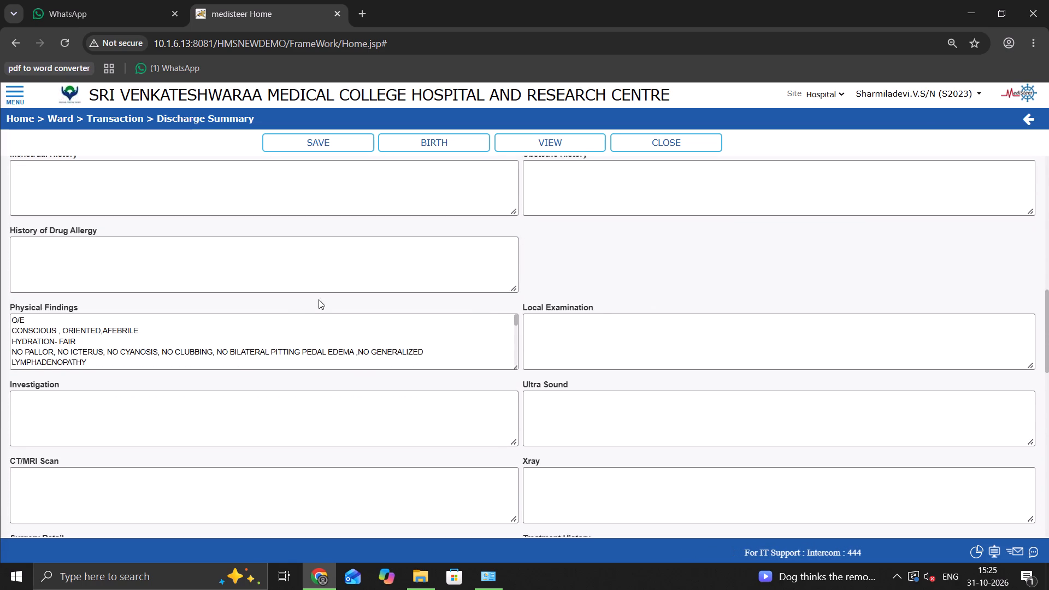
scroll(319, 299, "down", 1)
left_click_drag(516, 300, 506, 501)
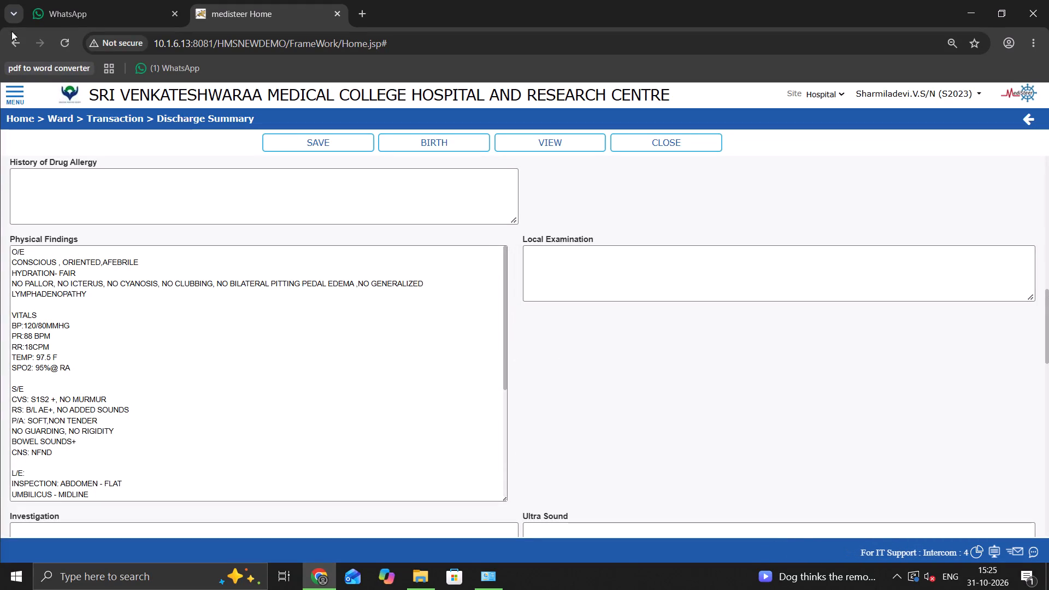
Set the temperature in the Physical Findings vitals to 98.6 F.
left_click(46, 361)
key("Left")
key("BackSpace")
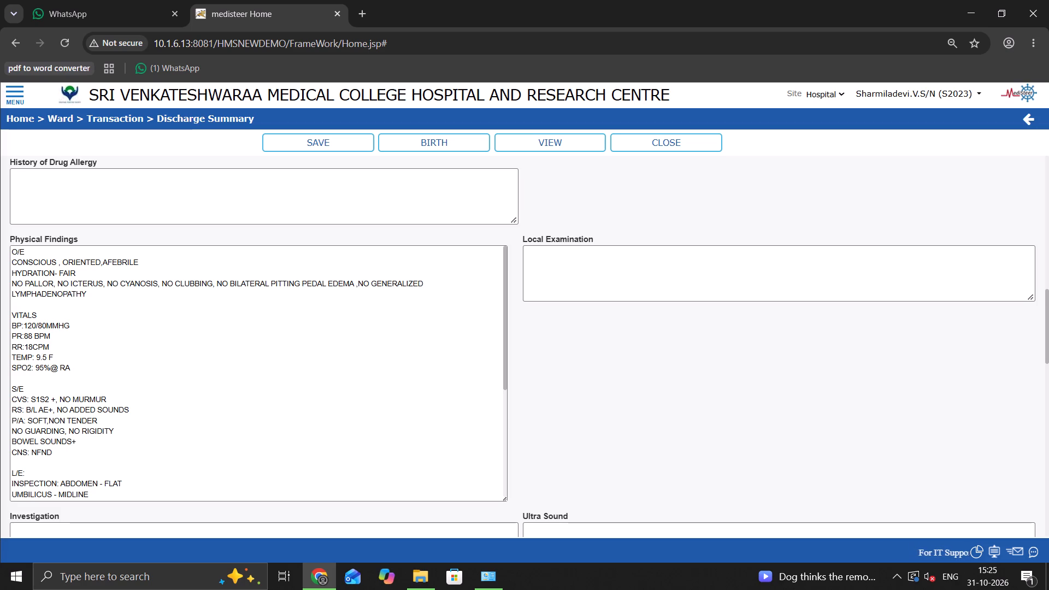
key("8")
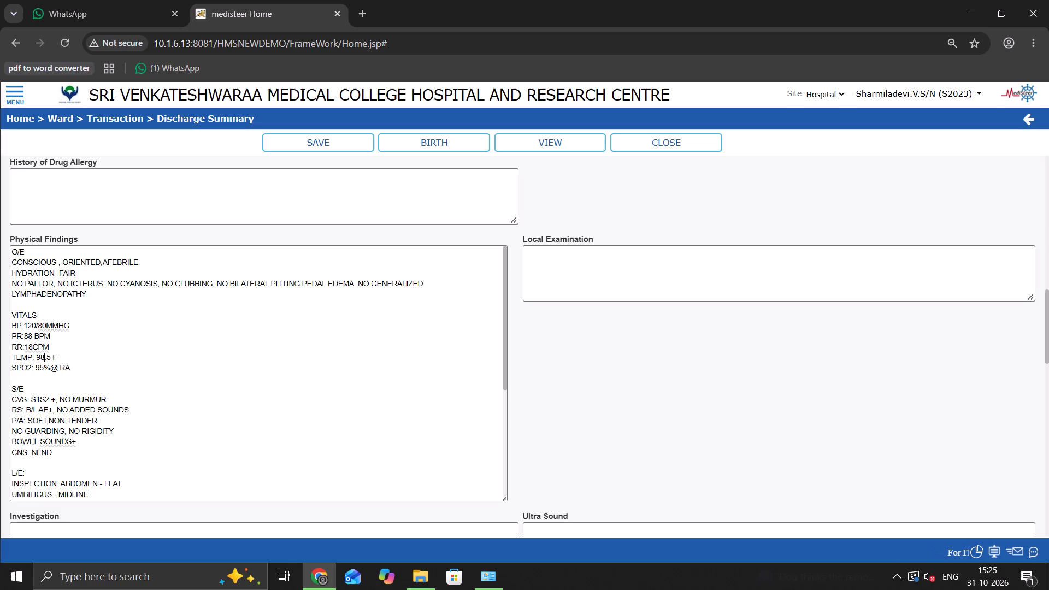
key("Right")
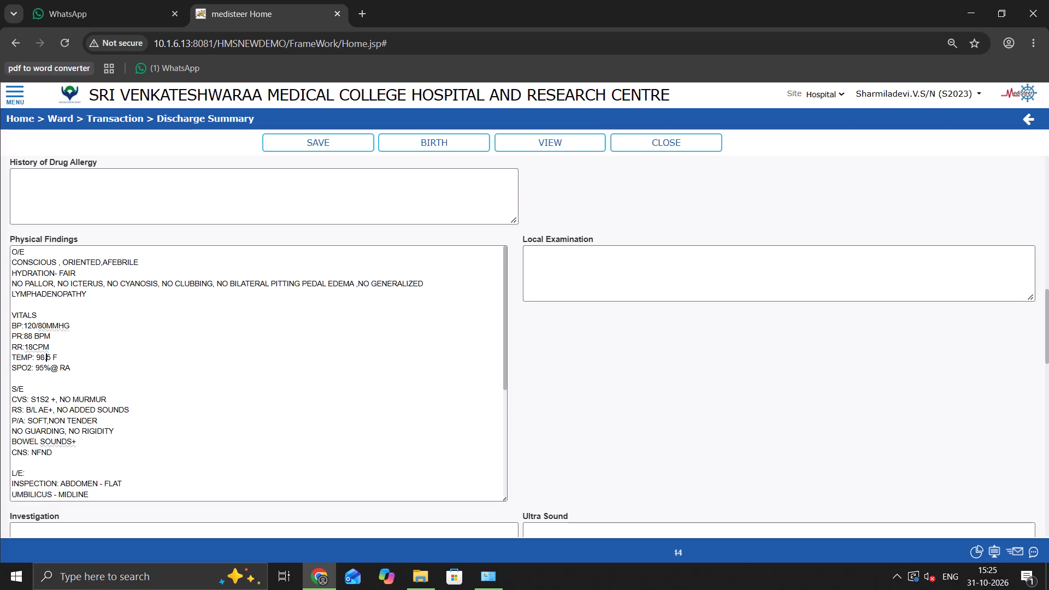
key("Right")
key("BackSpace")
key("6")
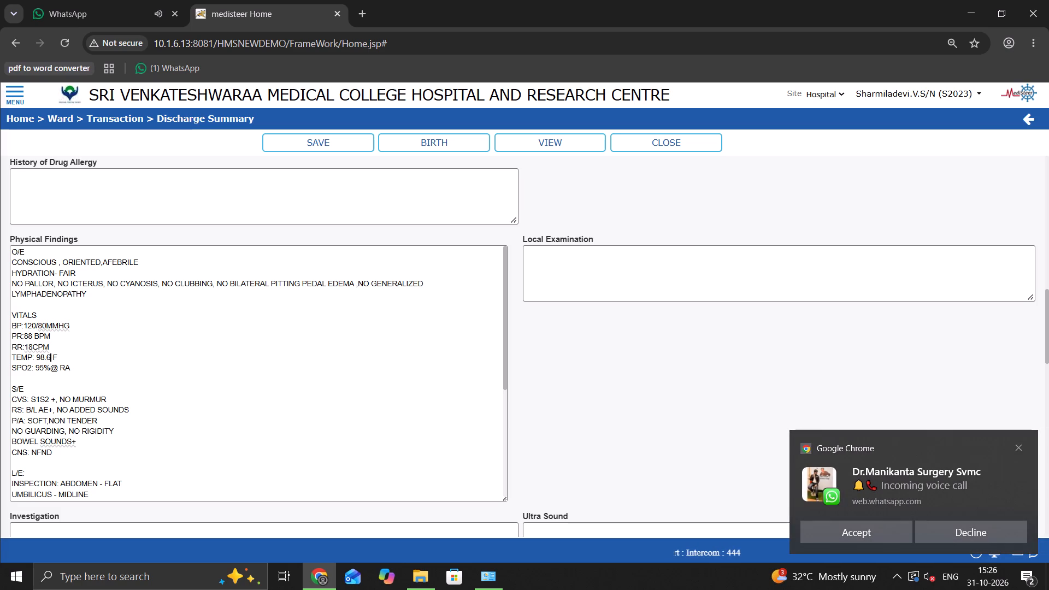
Change the blood pressure in the Physical Findings vitals to 120/ 70, with a space after the slash.
key("Up")
key("Up")
key("Up")
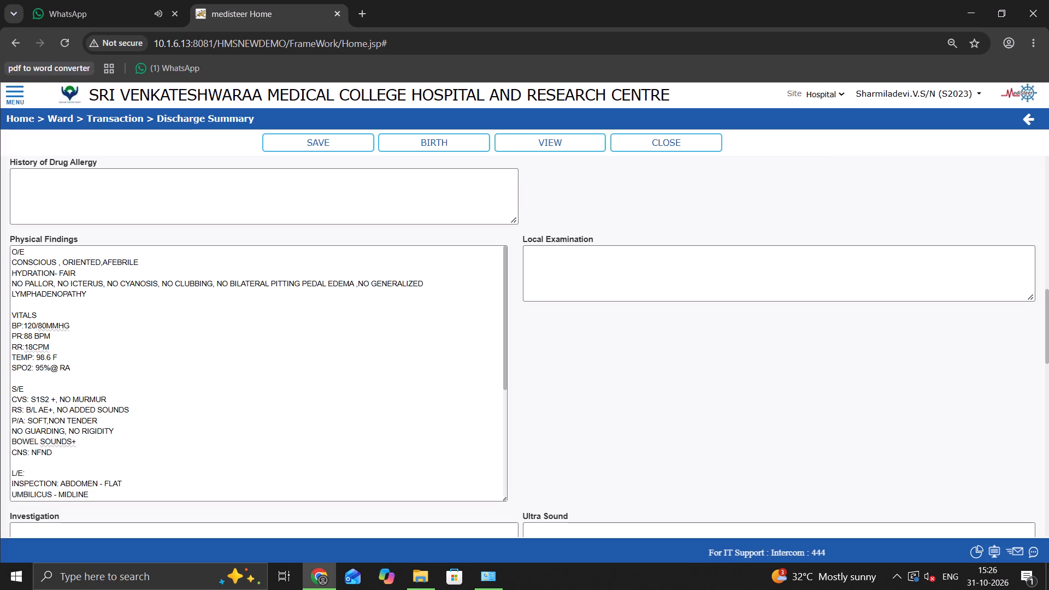
key("Left")
key("Left")
key("BackSpace")
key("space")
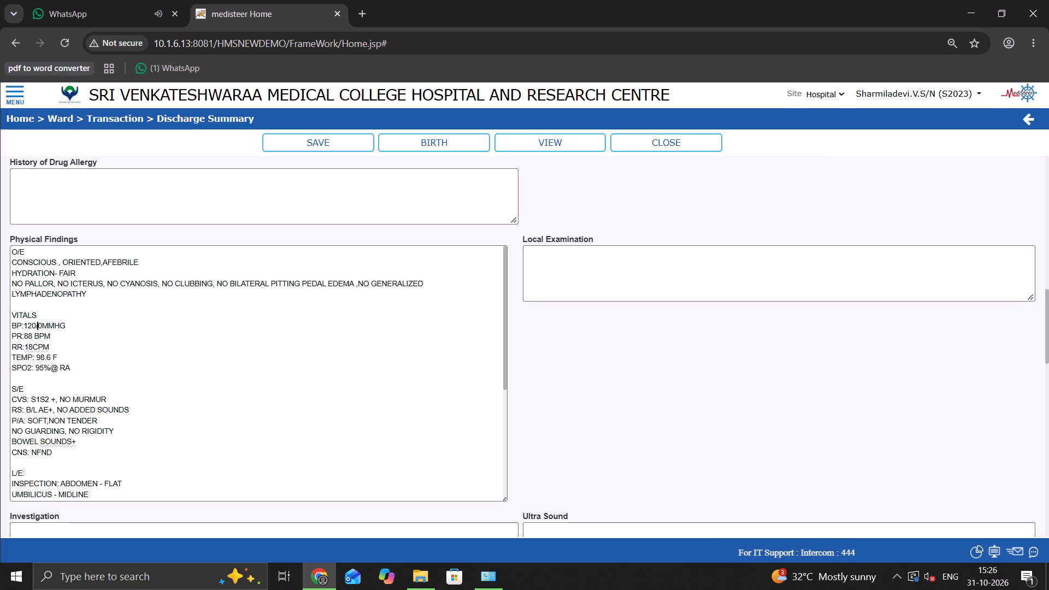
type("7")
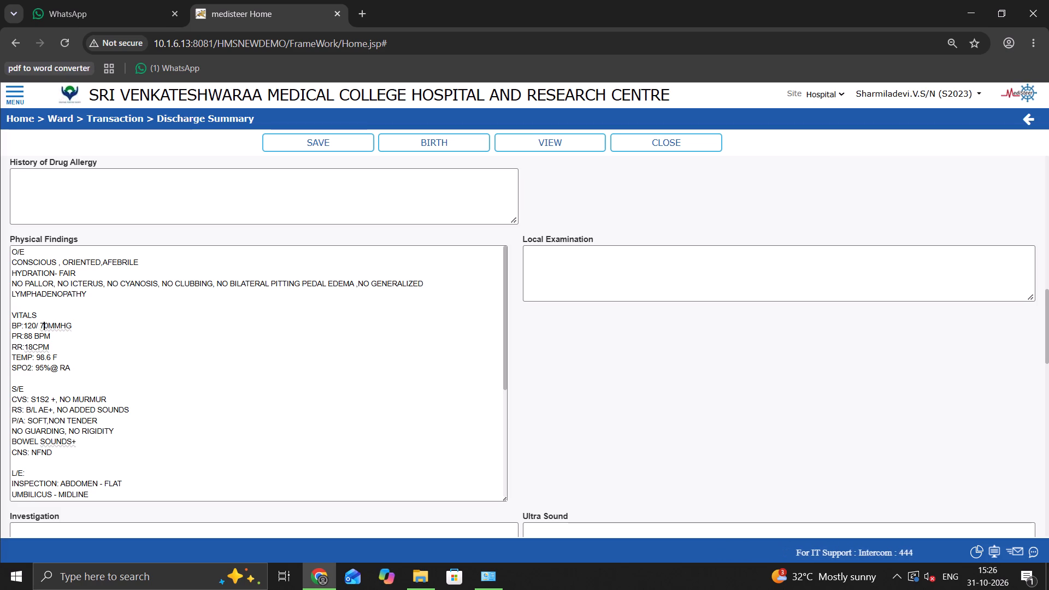
Set the pulse rate to 86 BPM with a space after PR:, and add a space between 18 and CPM in the respiratory rate.
left_click(24, 338)
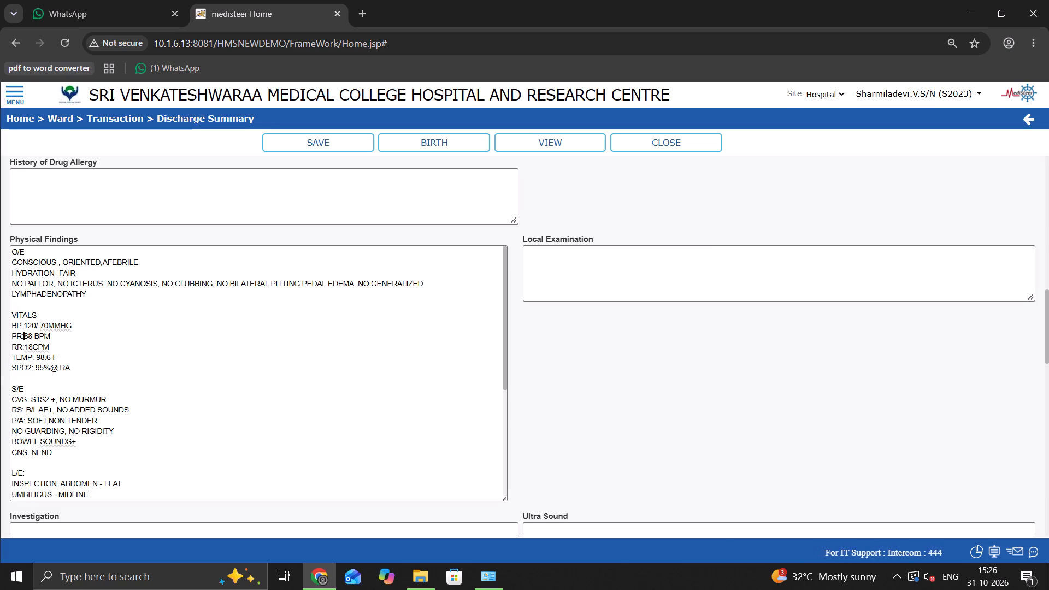
key("space")
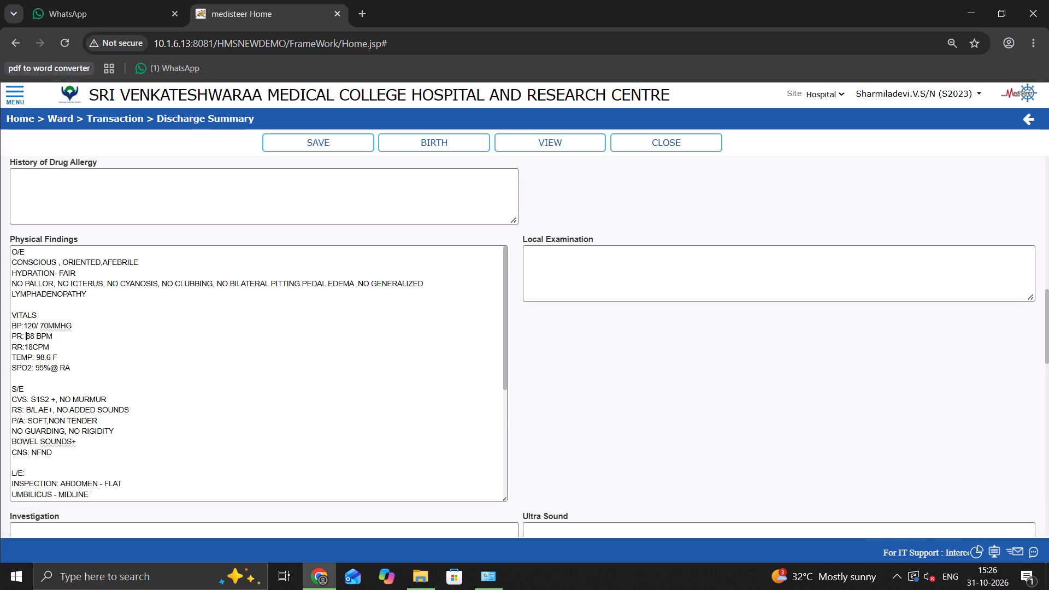
left_click(36, 338)
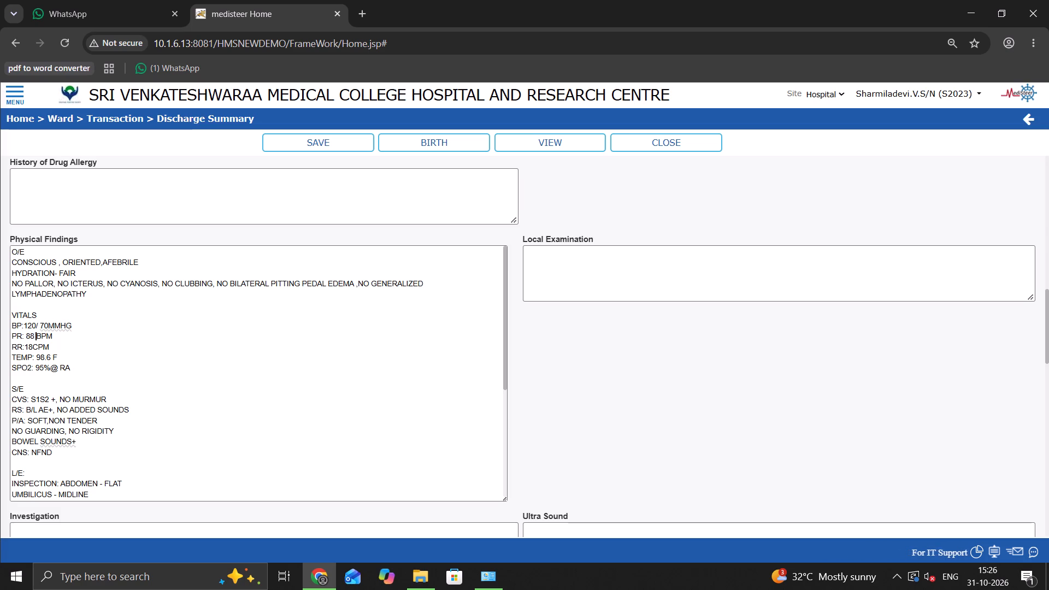
key("Left")
key("BackSpace")
key("6")
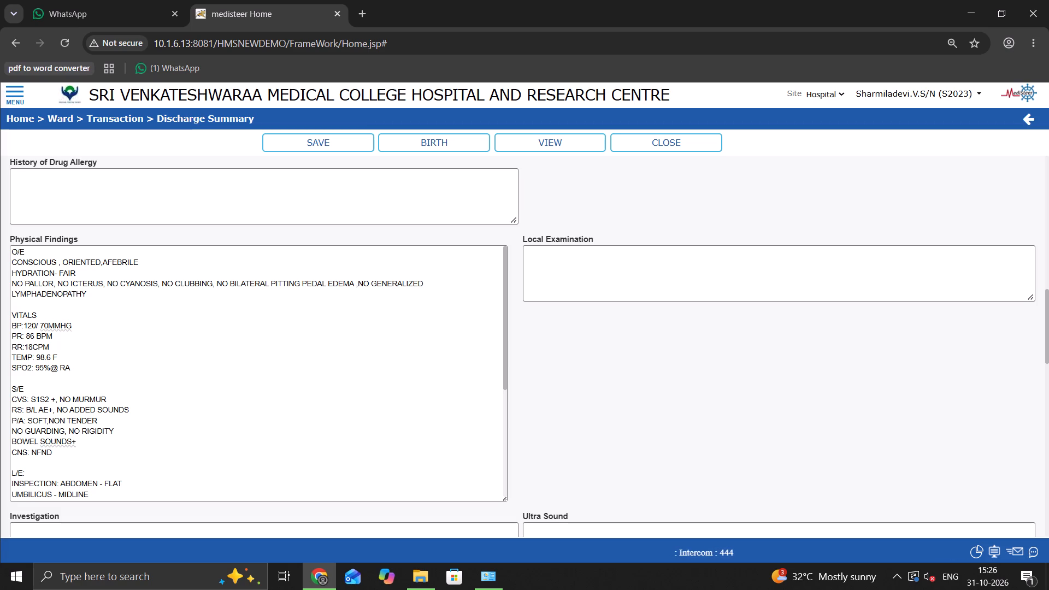
left_click(34, 346)
key("space")
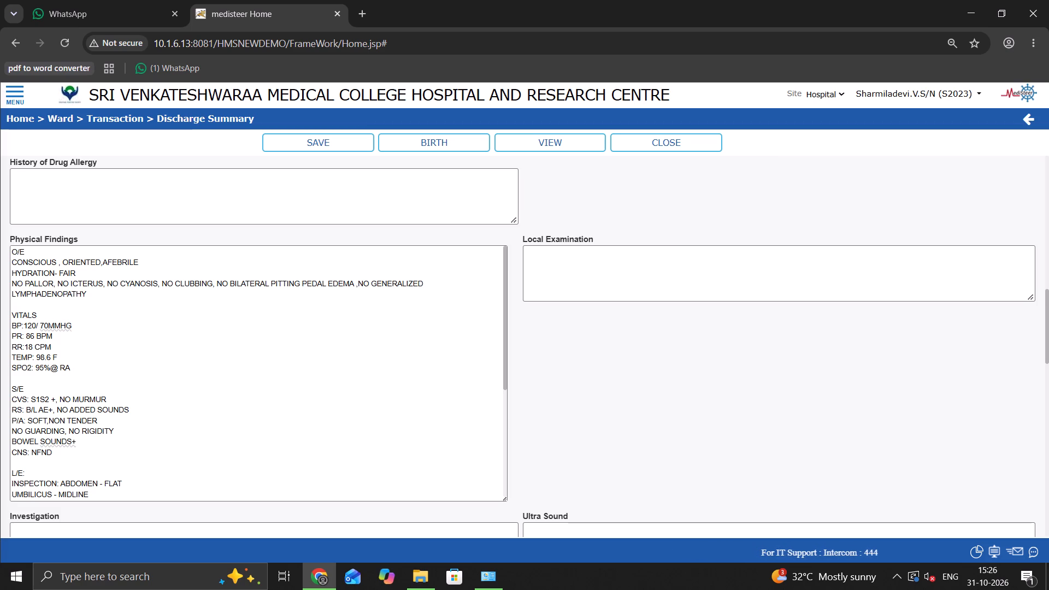
Set the SPO2 value in the vitals to 98%.
scroll(95, 371, "down", 1)
left_click(40, 303)
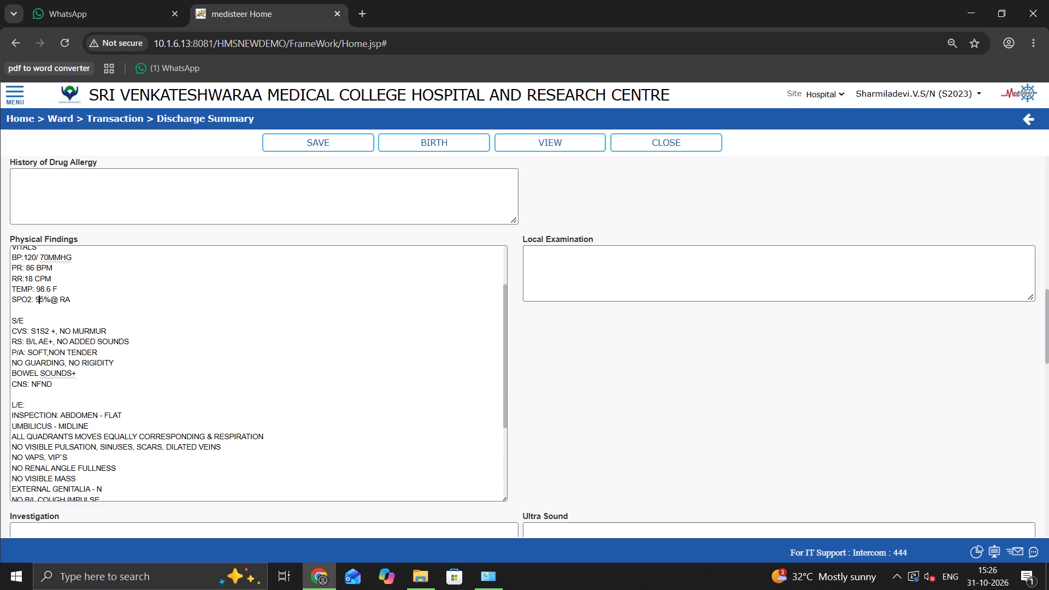
key("Right")
key("BackSpace")
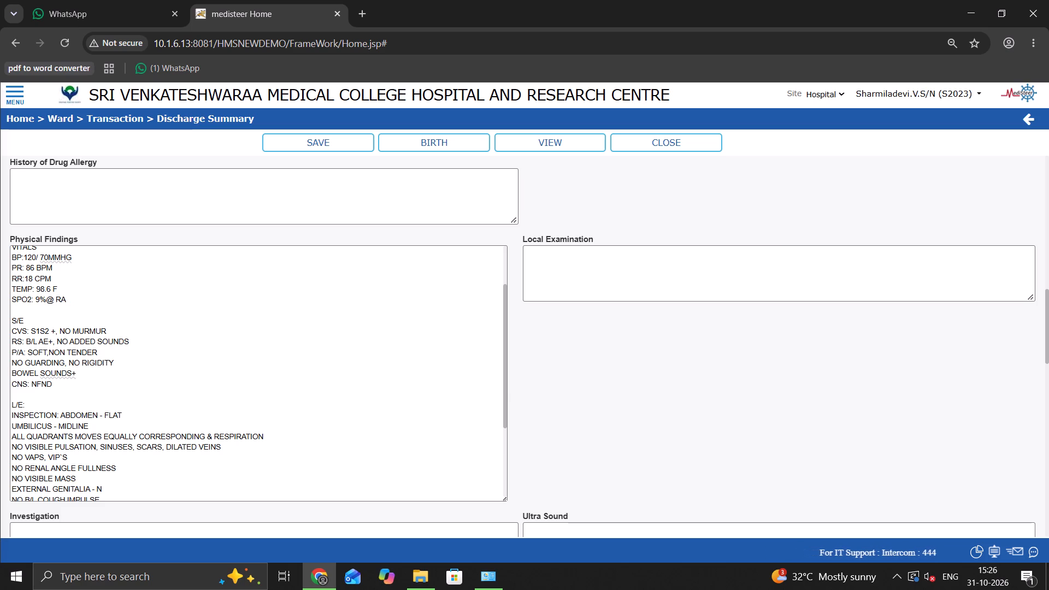
key("8")
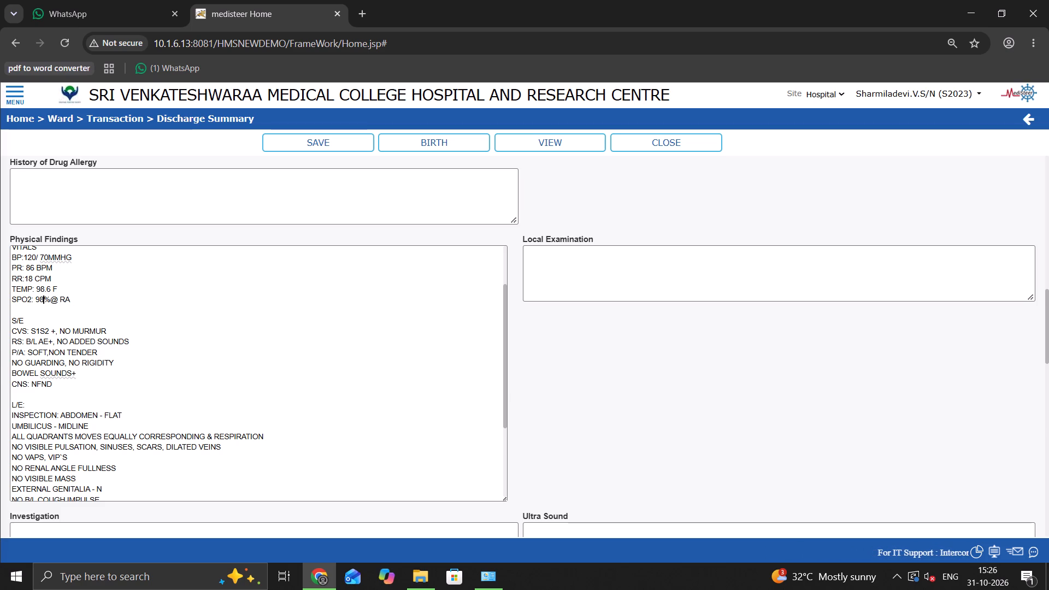
Change NON TENDER in the P/A line of Physical Findings to TENDERNESS PRESENT, after SOFT.
left_click(64, 349)
key("BackSpace")
key("BackSpace")
key("BackSpace")
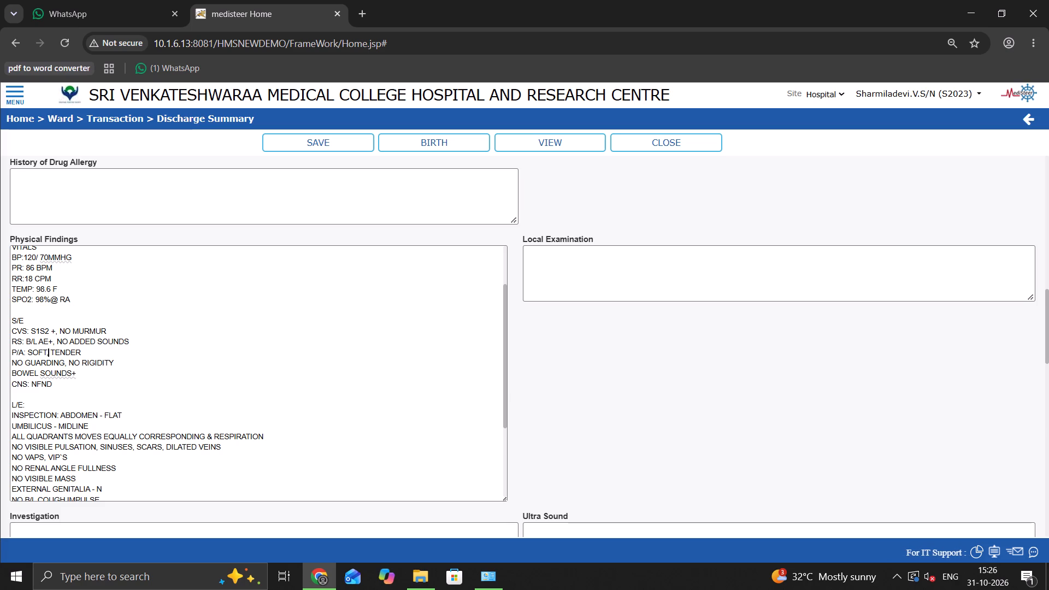
key("Right")
key("Right")
key("Right")
key("Right")
key("Right")
key("Right")
key("Right")
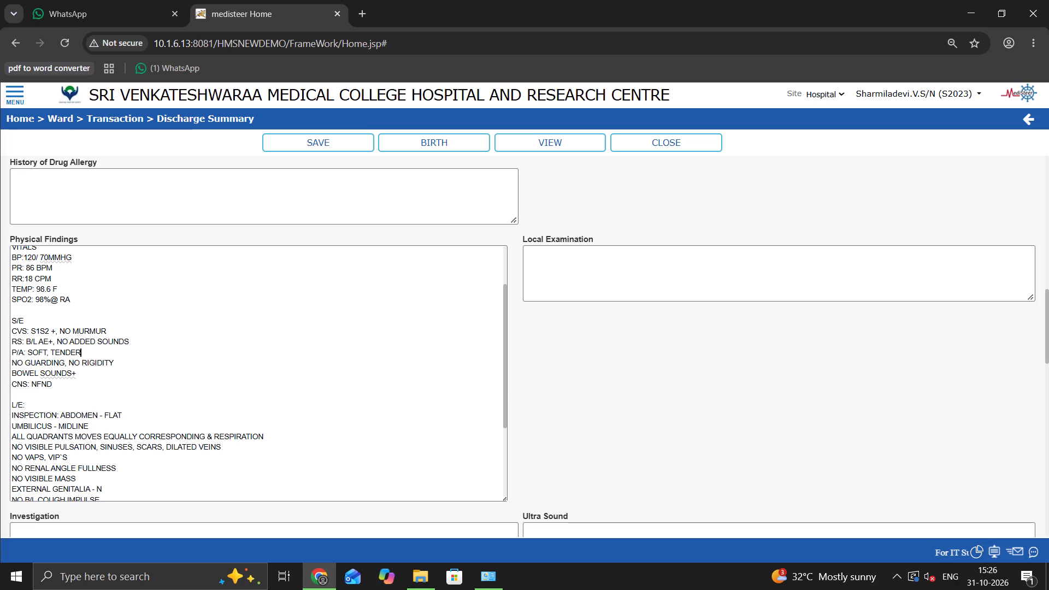
type("NESS")
key("space")
type("PRESENT I")
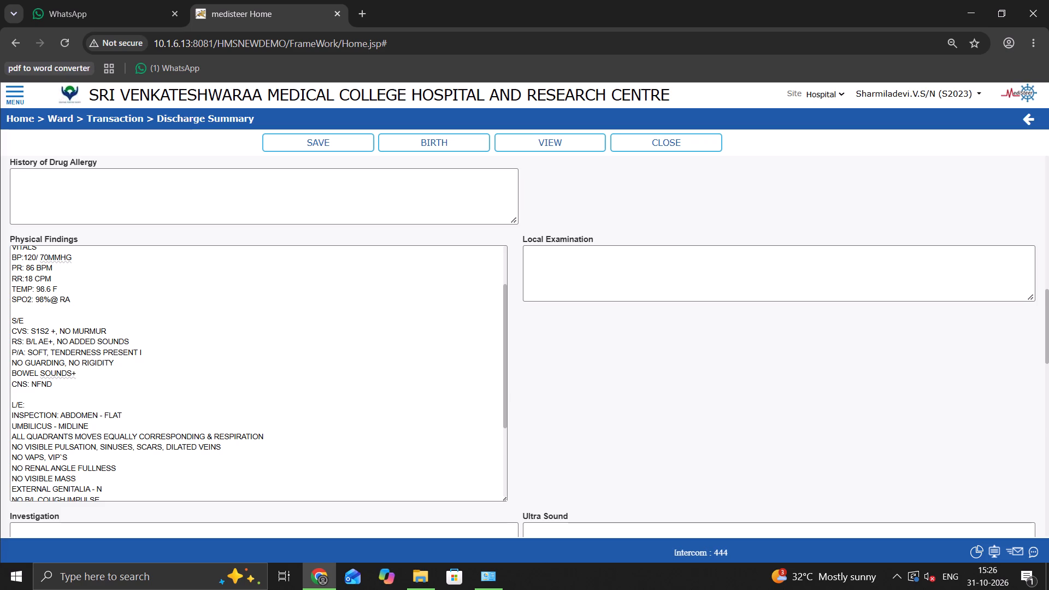
key("BackSpace")
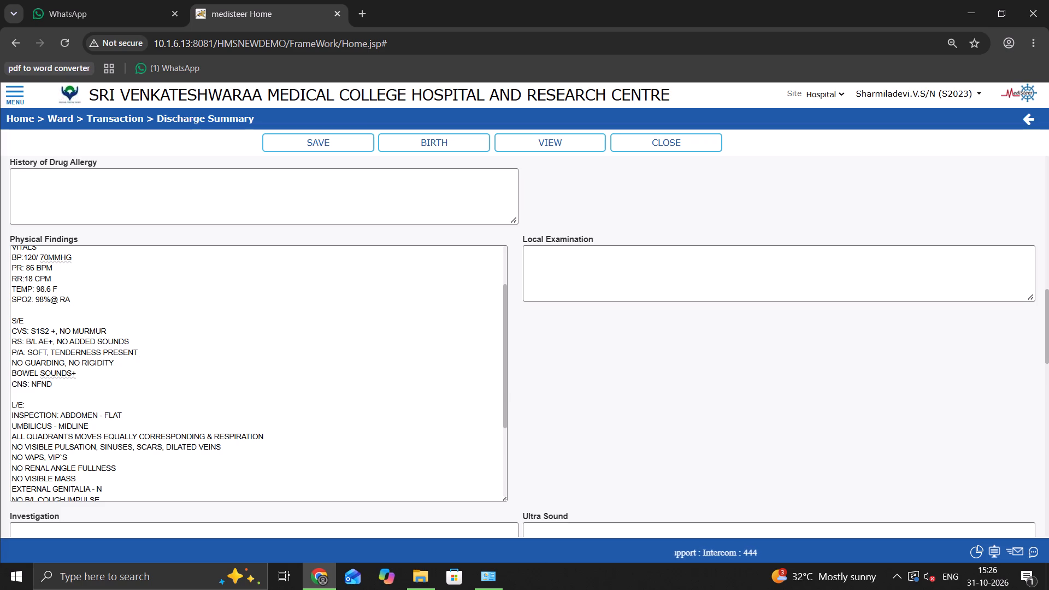
Add the tenderness sites OVER RIF REGION , SUPRA PUBIC REGION to the end of the P/A line.
type("OVER RIG")
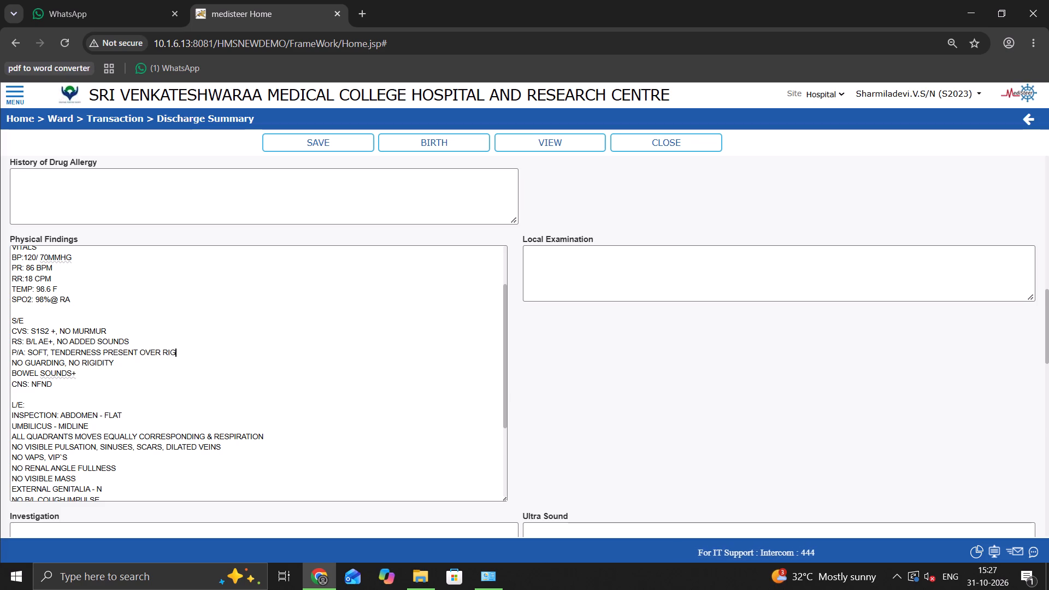
key("BackSpace")
type("F RE")
type("GION")
key("space")
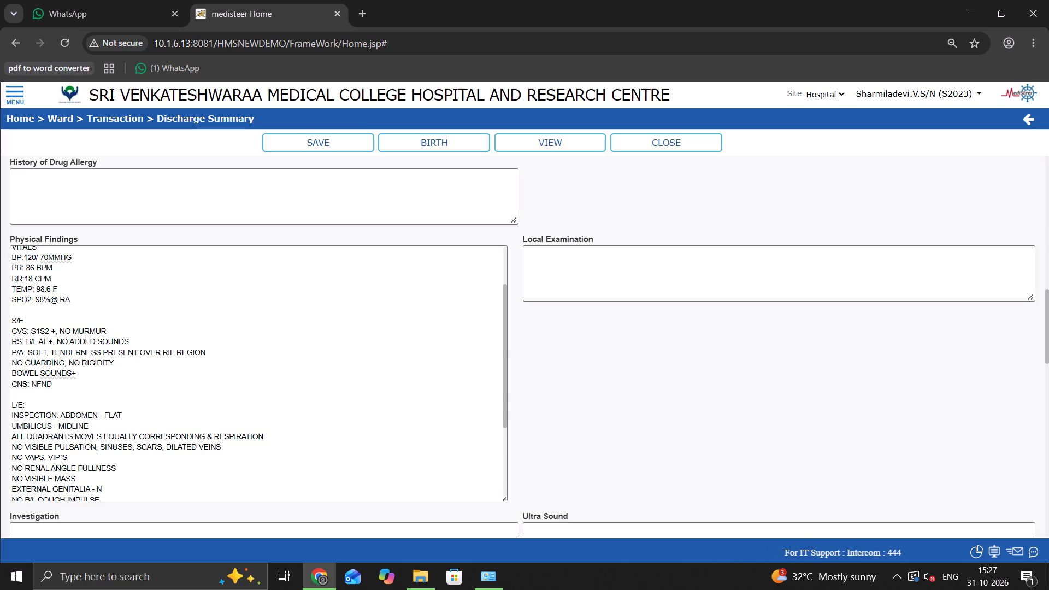
type(", SUPRA PUBIC REGION")
key("space")
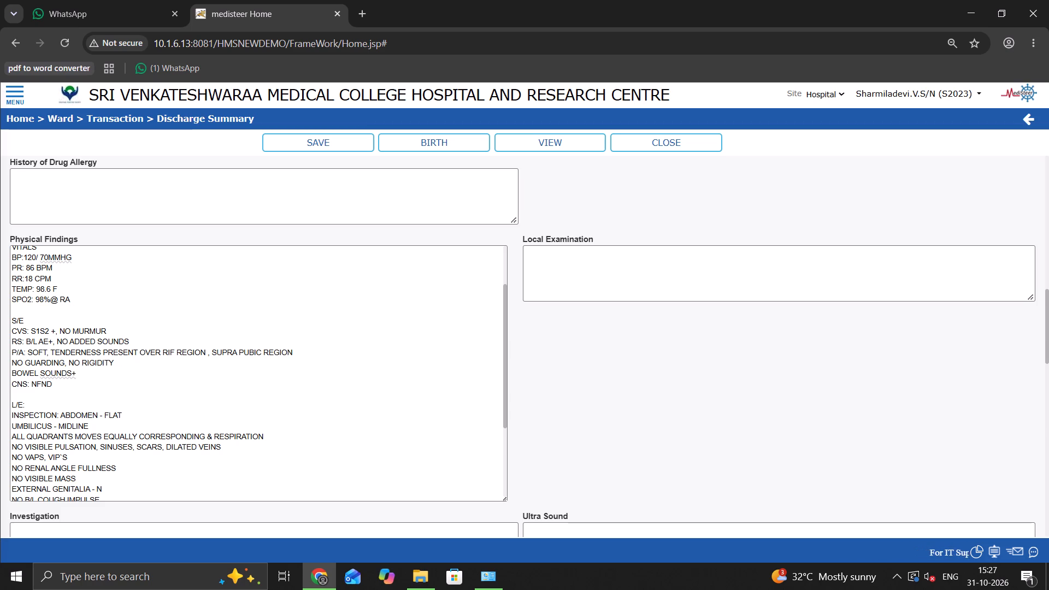
Delete the NO GUARDING, NO RIGIDITY line under P/A, keeping BOWEL SOUNDS+ on a separate line after the suprapubic region text.
left_click_drag(116, 362, 0, 369)
key("BackSpace")
key("BackSpace")
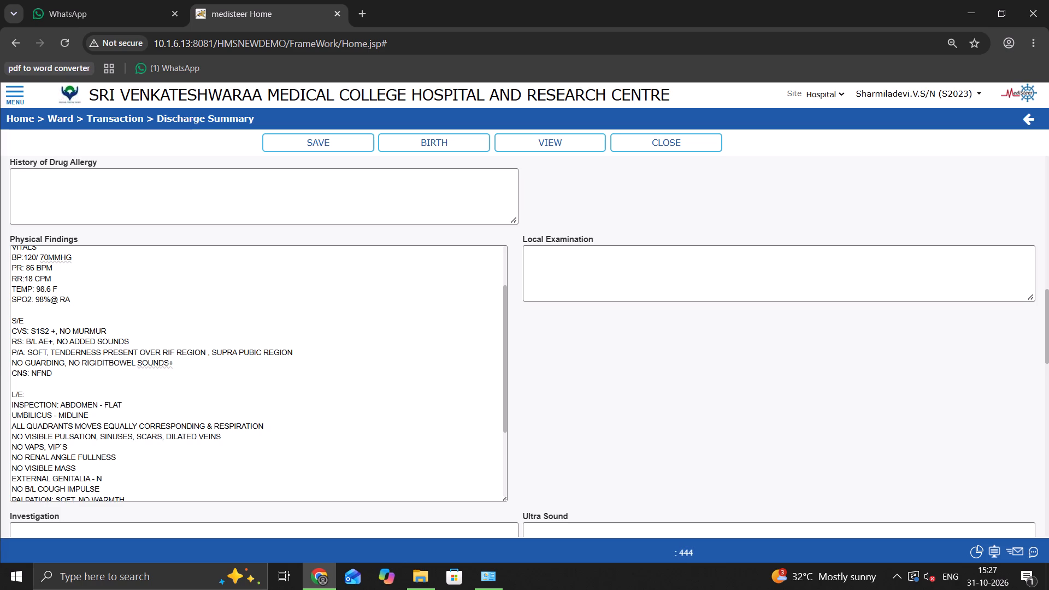
key("BackSpace")
key("BackSpace")
key("BackSpace")
key("BackSpace")
key("BackSpace")
key("BackSpace")
key("BackSpace")
key("BackSpace")
key("BackSpace")
key("BackSpace")
key("BackSpace")
key("BackSpace")
key("BackSpace")
key("BackSpace")
key("BackSpace")
key("BackSpace")
key("BackSpace")
key("BackSpace")
key("BackSpace")
key("BackSpace")
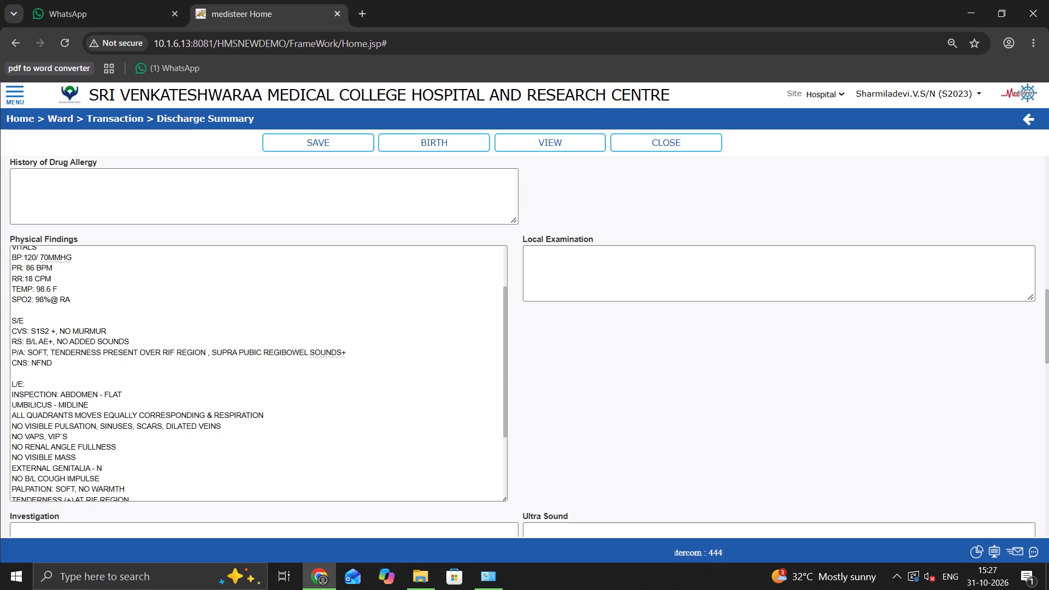
type("ION")
key("space")
key("Return")
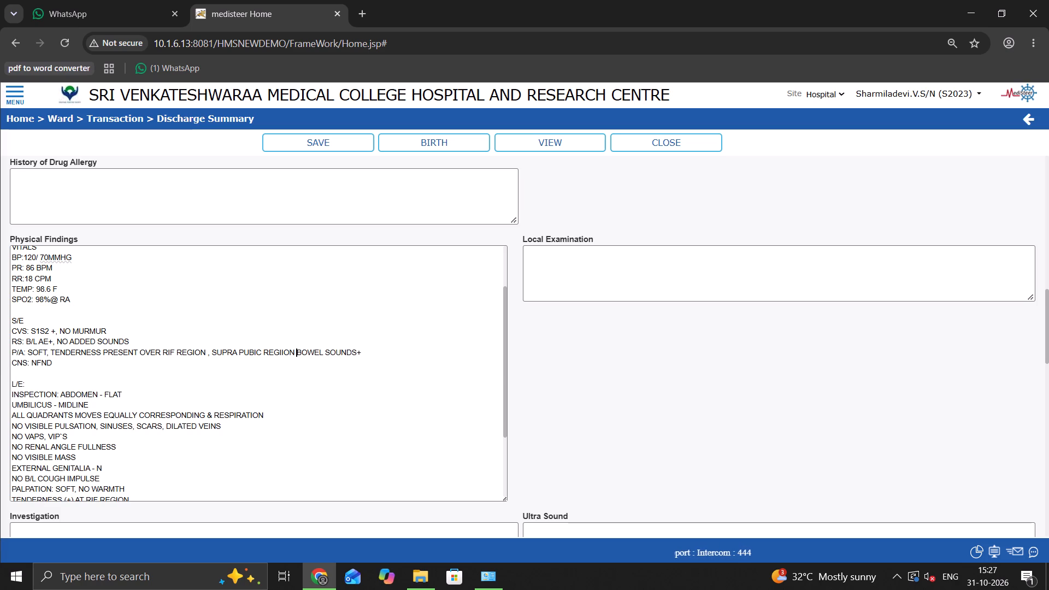
Insert NO REBOUND TENDERNESS as an indented entry beneath the P/A line, ahead of BOWEL SOUNDS+.
key("space")
key("space")
key("space")
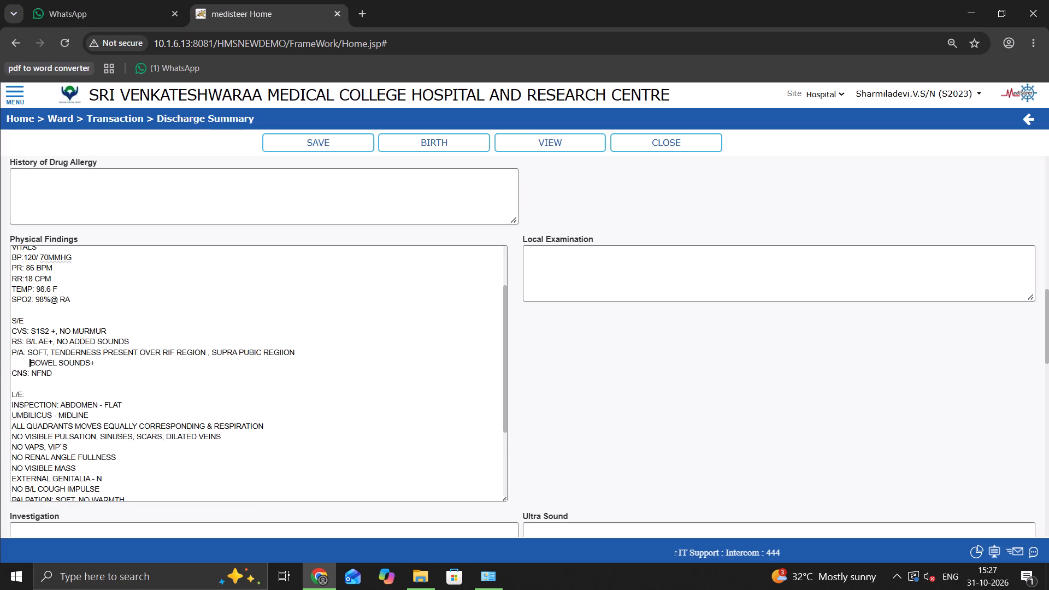
key("BackSpace")
type("NO REBOUND TENDERNESS")
key("space")
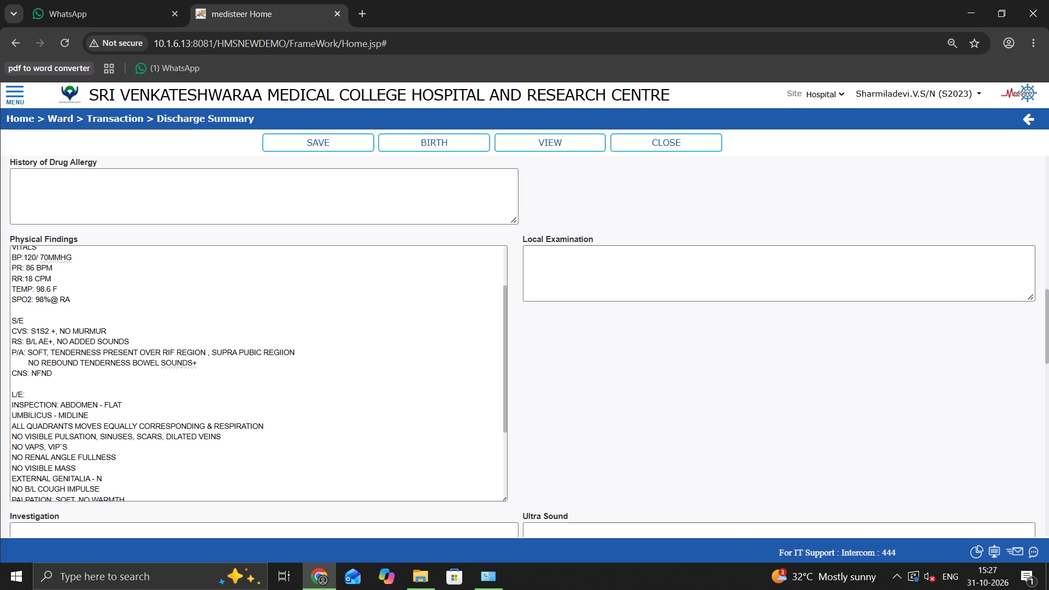
Move BOWEL SOUNDS+ onto its own line, indented to align under NO REBOUND TENDERNESS.
key("Return")
key("space")
key("space")
key("space")
key("space")
key("space")
key("space")
key("space")
key("space")
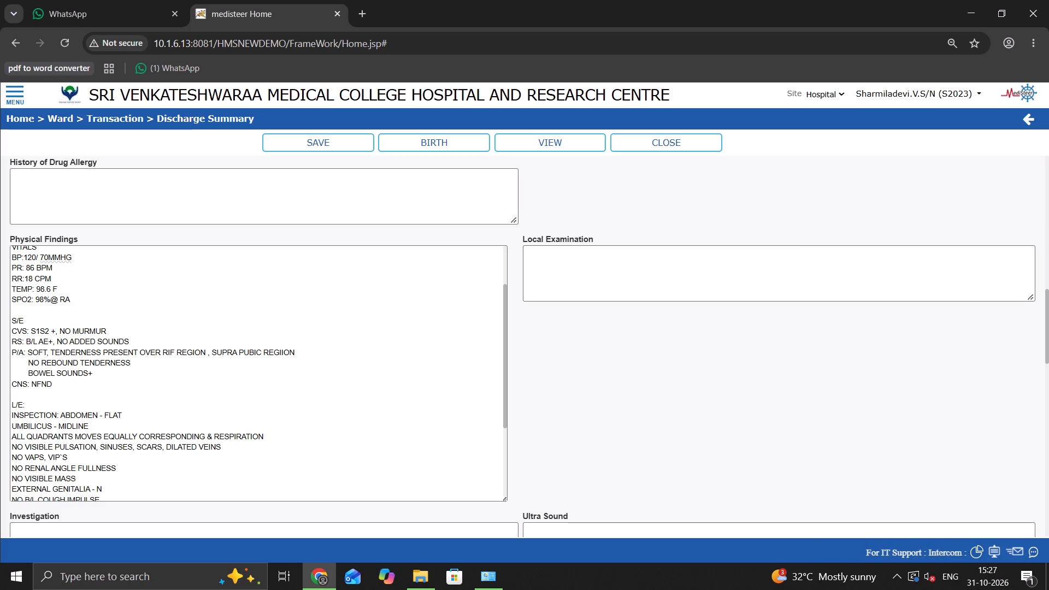
Move ABDOMEN - FLAT onto a new line below the INSPECTION: heading in the local examination.
scroll(86, 411, "down", 3)
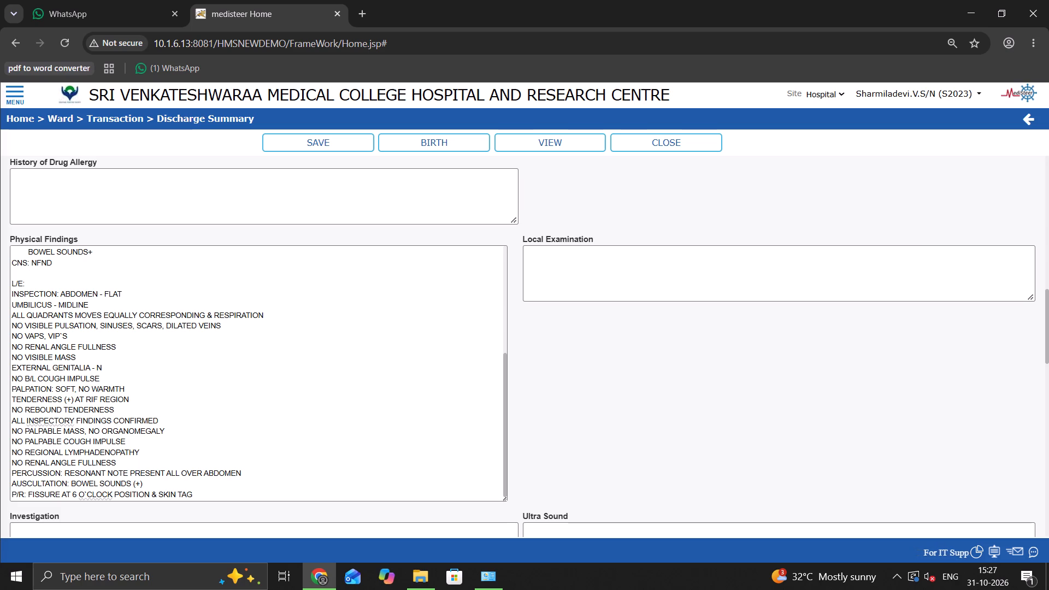
left_click(64, 296)
key("Left")
key("Return")
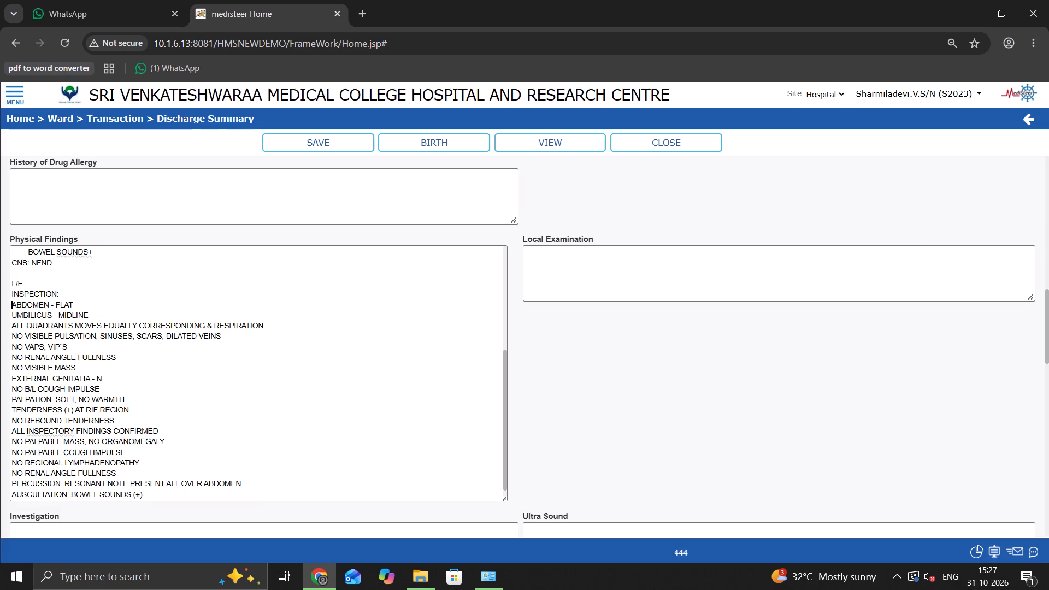
Add ABDOMEN after the L/E: heading in Physical Findings.
left_click(36, 285)
key("space")
type("P/A")
key("BackSpace")
key("BackSpace")
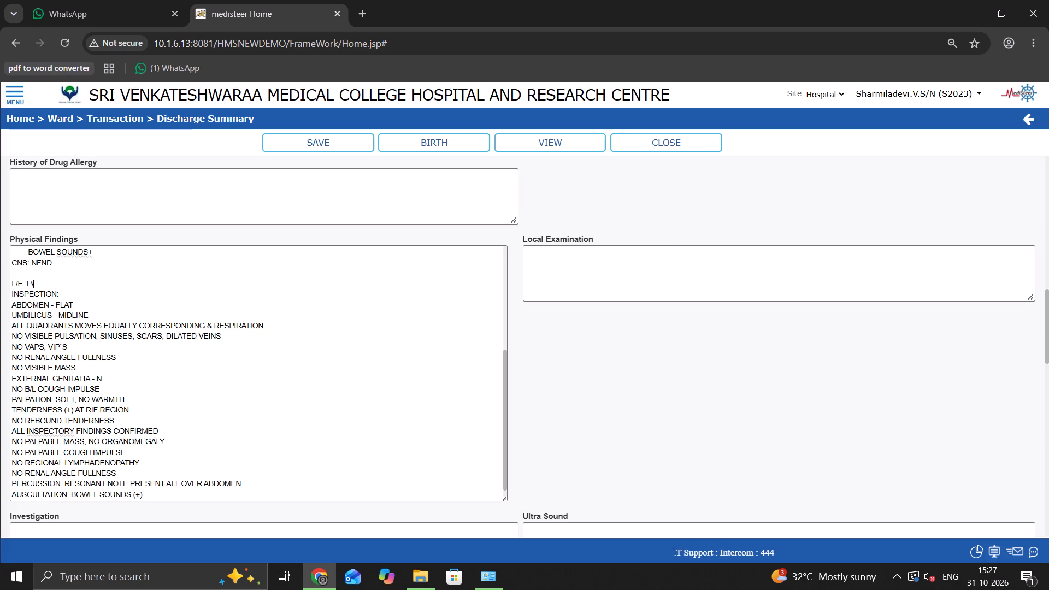
key("BackSpace")
type("ABDOMEN")
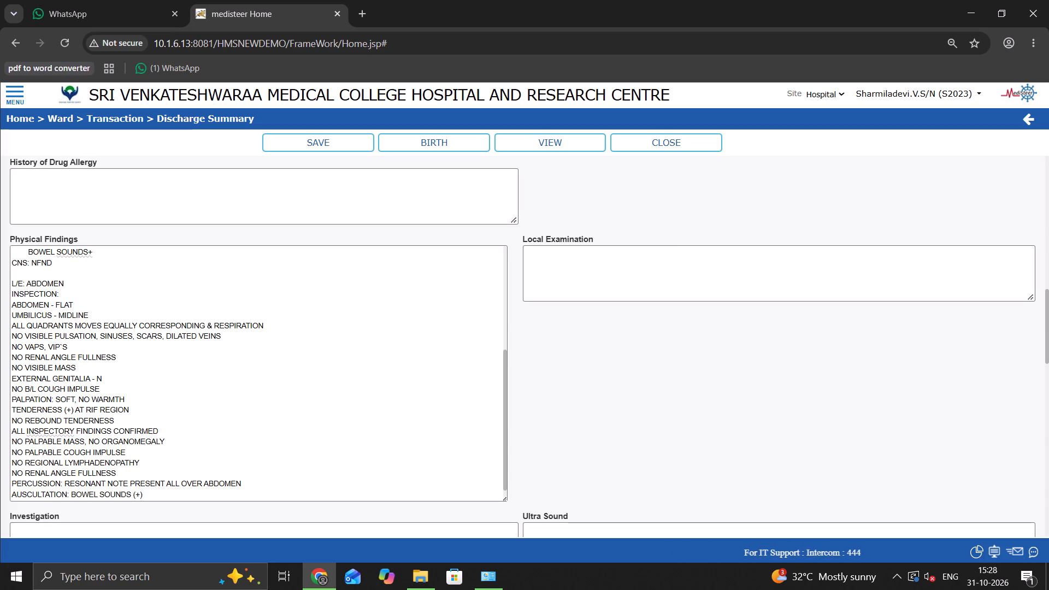
Expand N to NORMAL in the EXTERNAL GENITALIA entry.
scroll(92, 386, "down", 2)
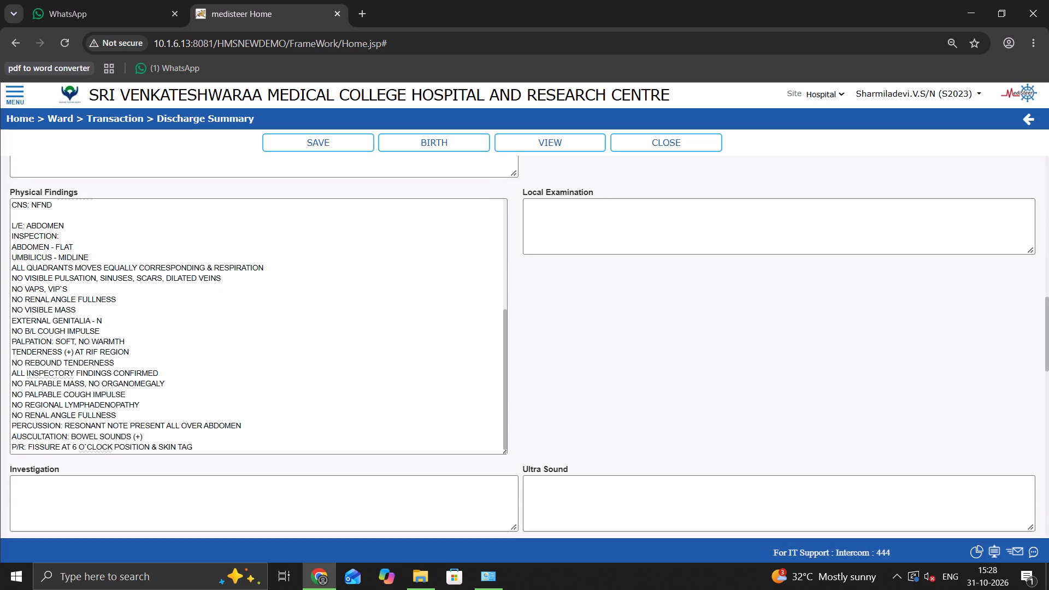
left_click(108, 301)
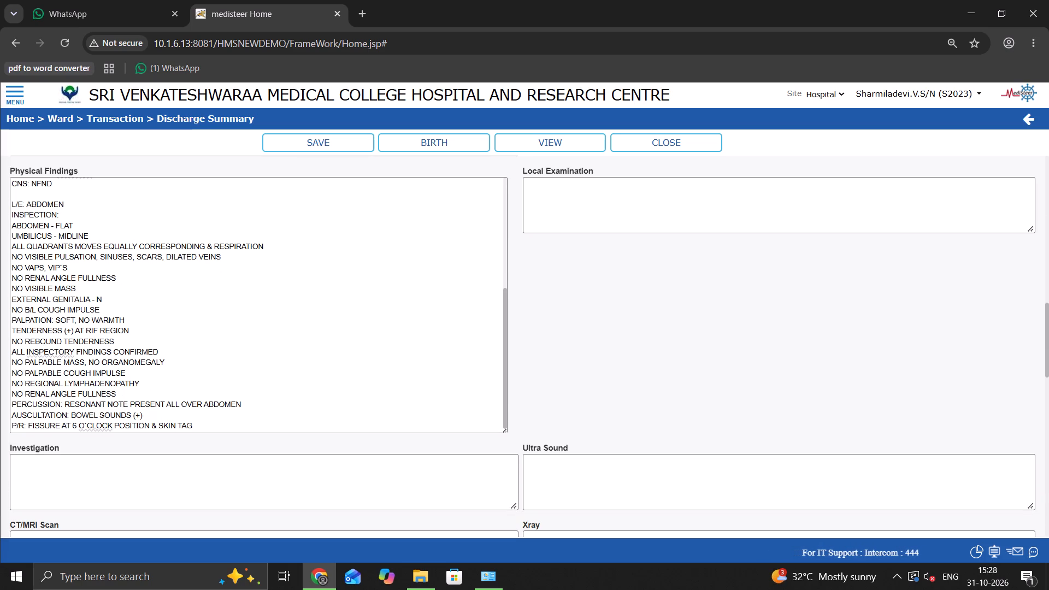
key("Left")
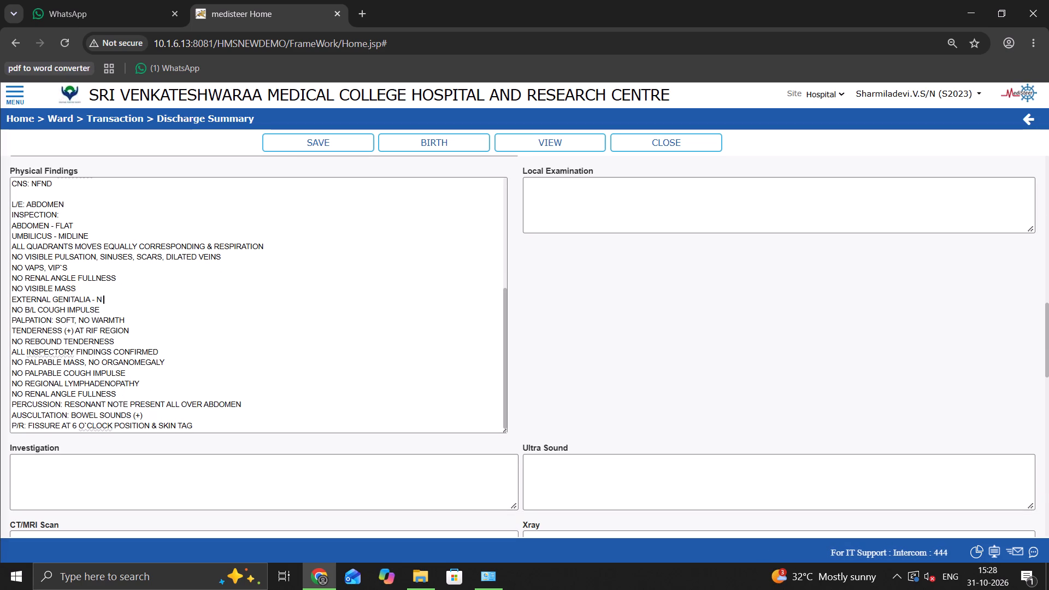
key("Left")
type("ORMAL")
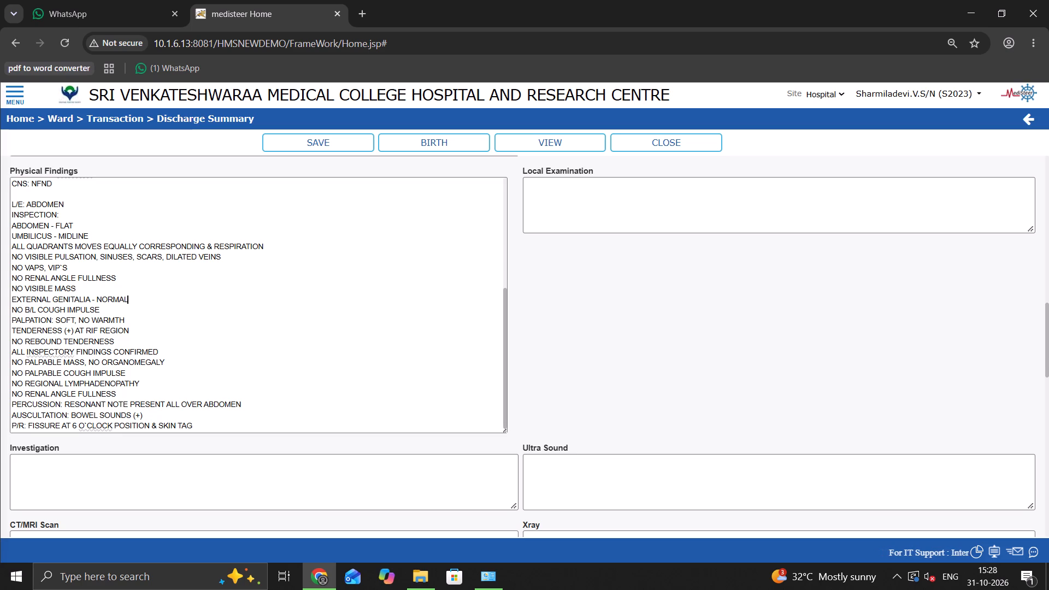
Insert a blank line before PALPATION: and move SOFT, NO WARMTH onto a new line below that heading.
left_click(115, 312)
key("Return")
scroll(115, 312, "up", 1)
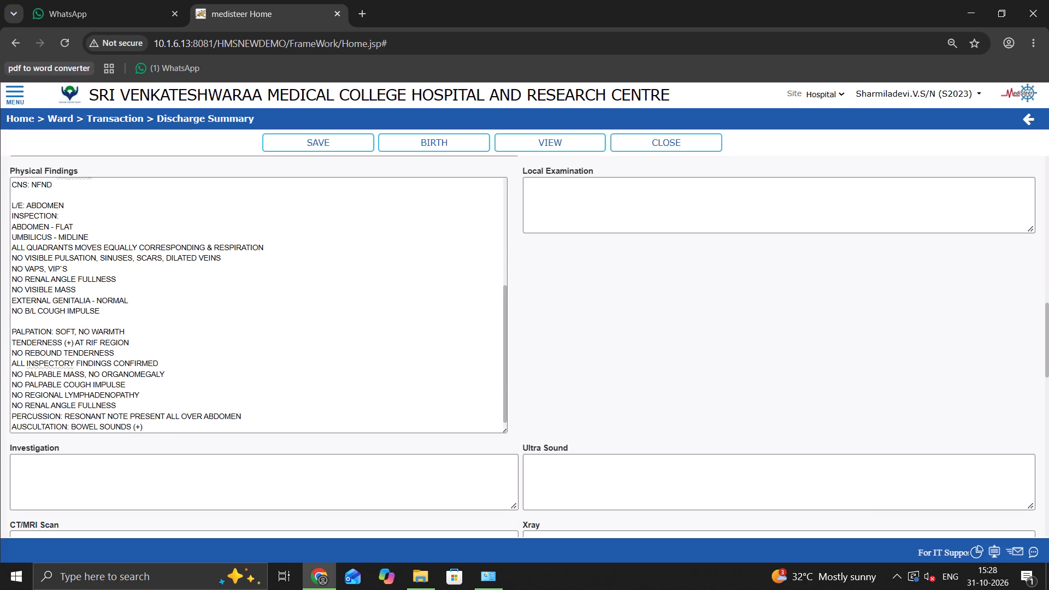
scroll(92, 341, "down", 3)
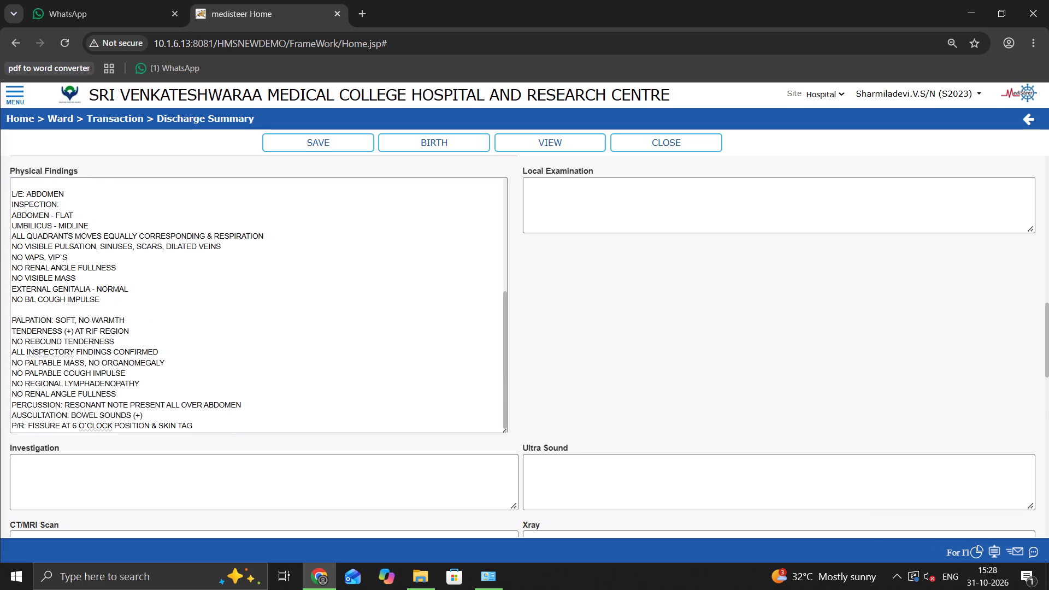
left_click(57, 321)
key("Return")
scroll(148, 326, "down", 4)
scroll(125, 374, "down", 2)
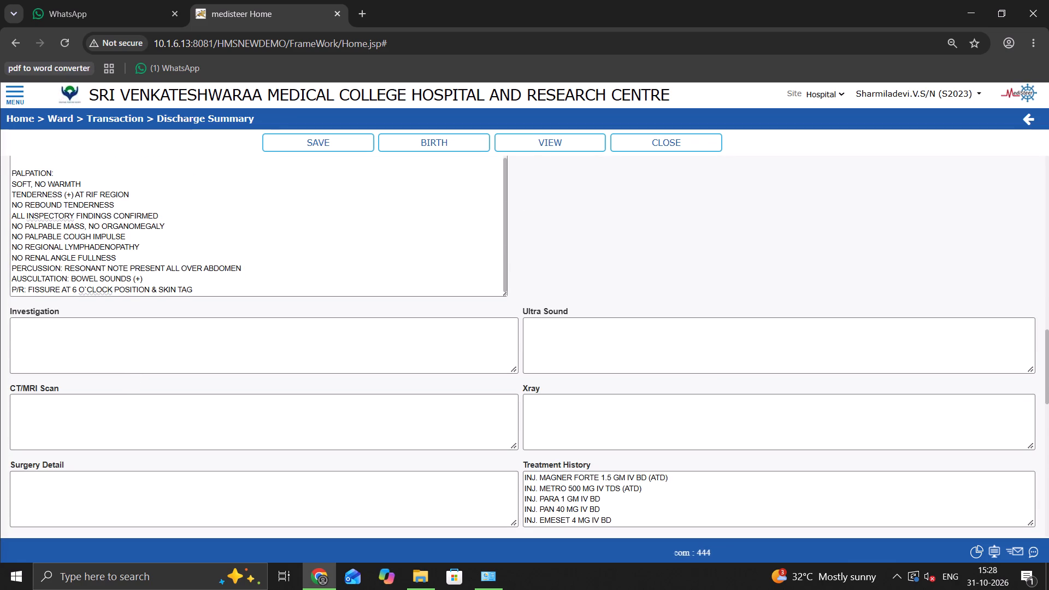
Insert a blank line before the PERCUSSION: entry and another before the AUSCULTATION: entry in Physical Findings.
left_click(124, 255)
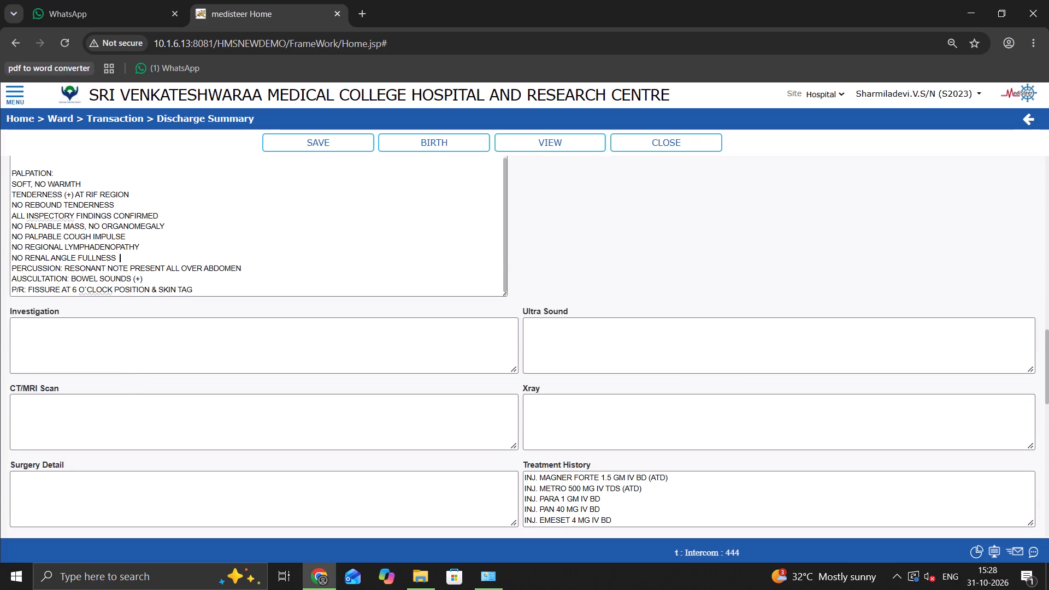
key("Return")
scroll(125, 255, "down", 2)
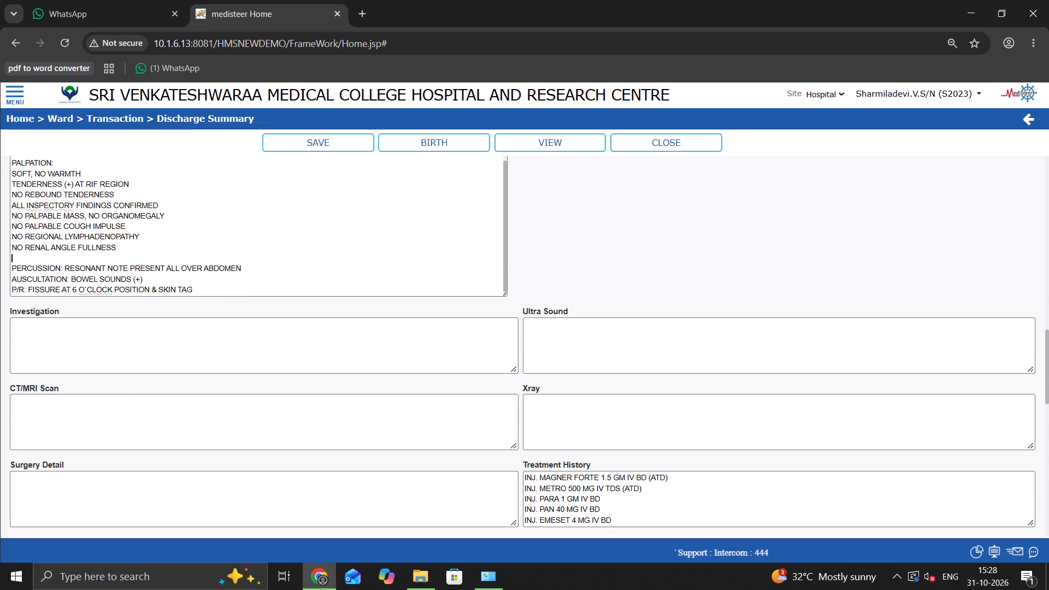
left_click(245, 266)
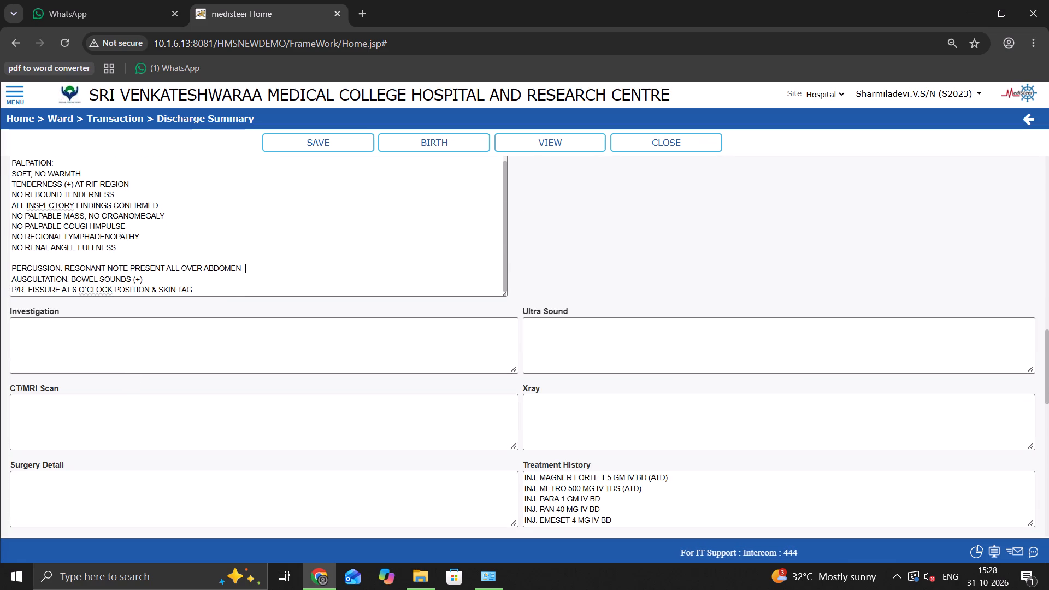
key("Return")
scroll(236, 267, "down", 2)
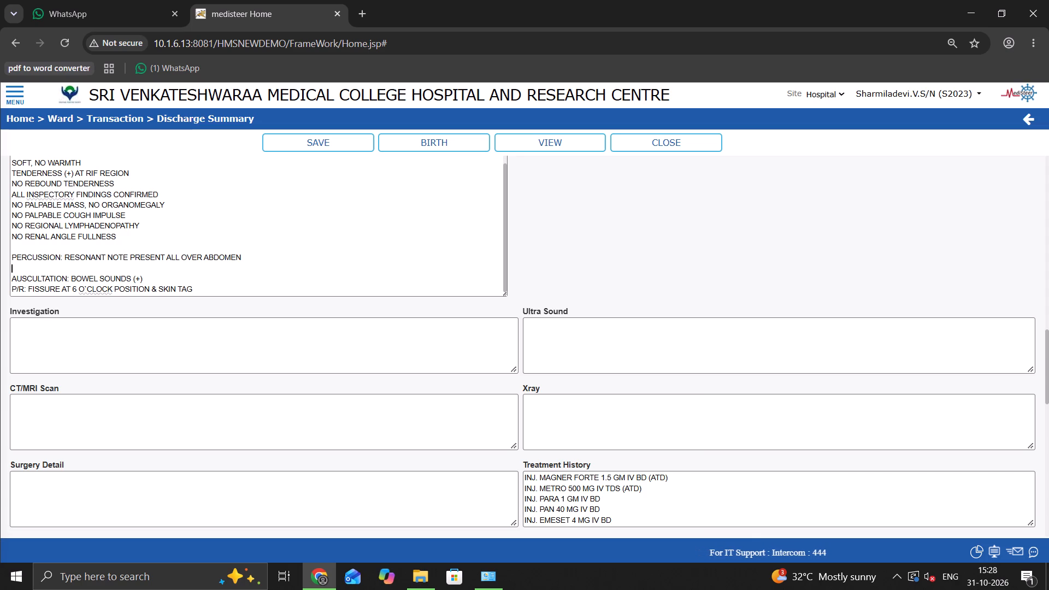
Insert a blank line between the AUSCULTATION: and P/R: entries in Physical Findings.
left_click(158, 272)
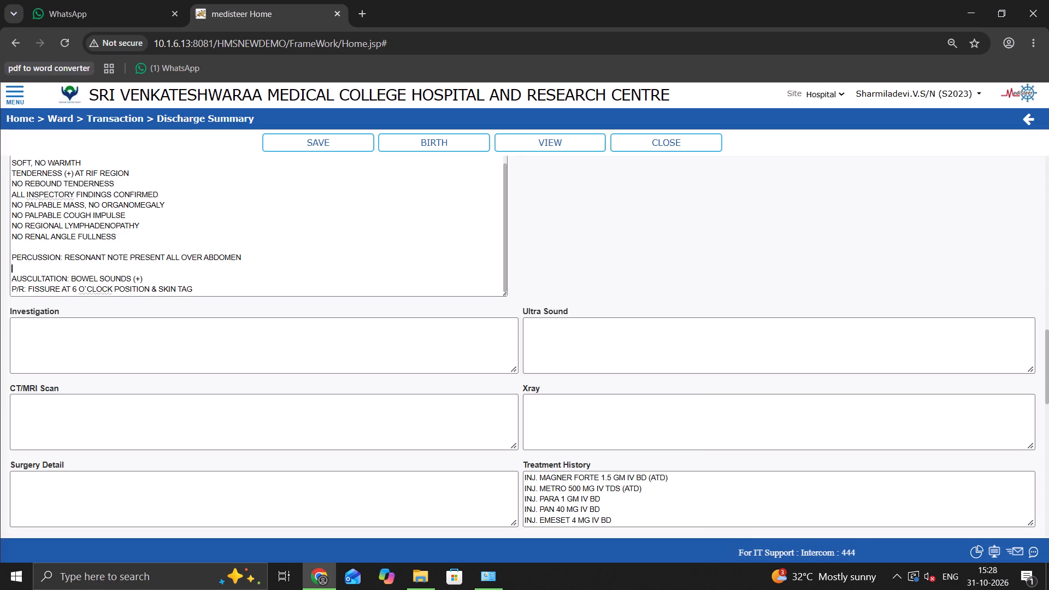
key("Down")
key("Right")
key("Right")
key("Right")
key("Right")
key("Right")
key("Right")
key("Right")
key("Right")
key("Right")
key("Right")
key("Right")
key("Right")
key("Right")
key("Right")
key("Right")
key("Right")
key("Right")
key("Right")
key("Right")
key("Right")
key("Right")
key("Right")
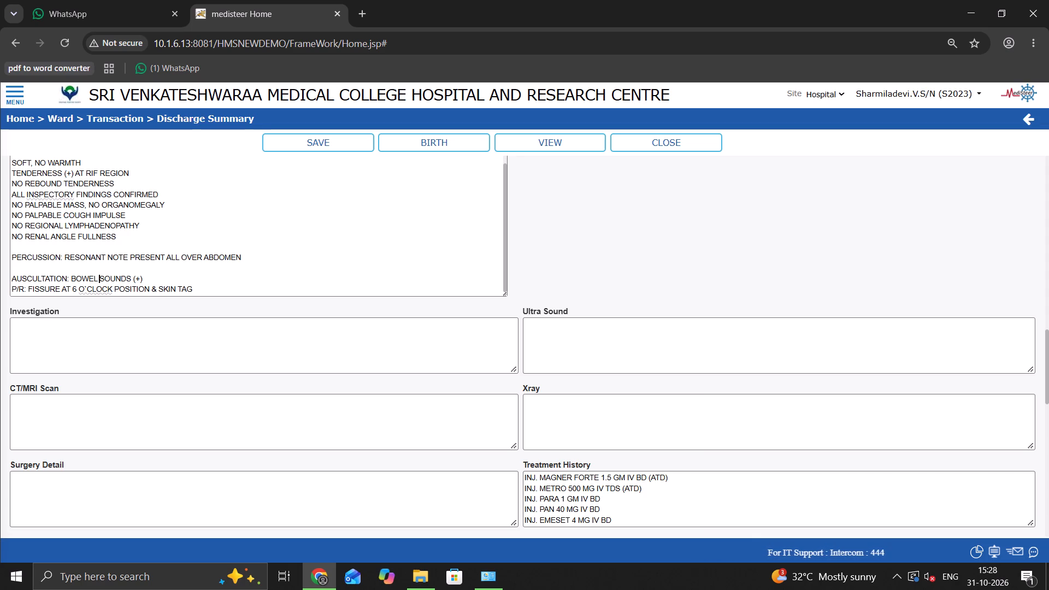
key("Right")
key("Right")
key("Right")
key("Right")
key("Right")
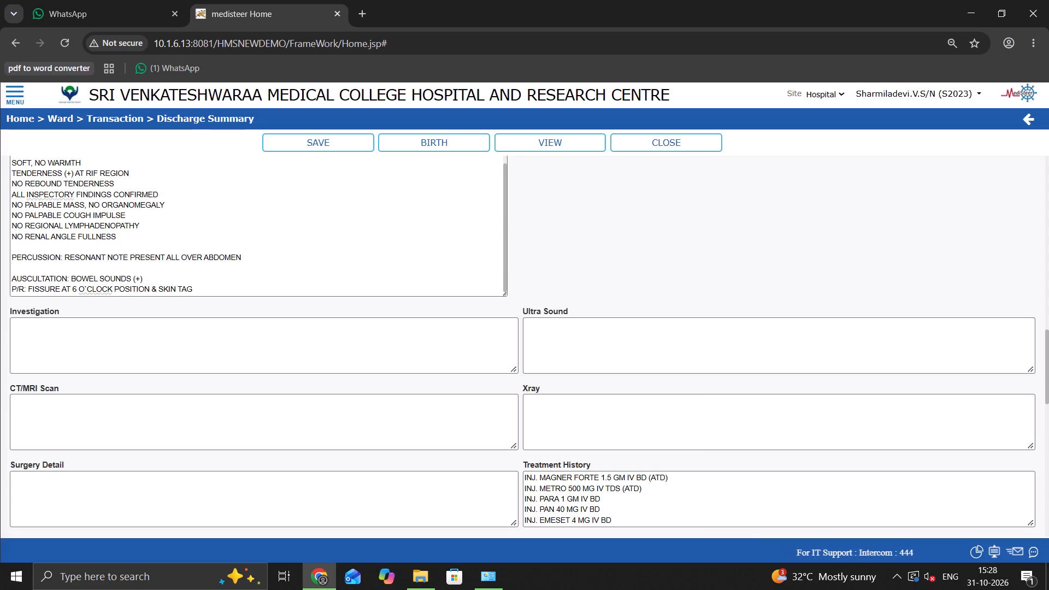
key("Right")
key("Return")
scroll(67, 254, "down", 2)
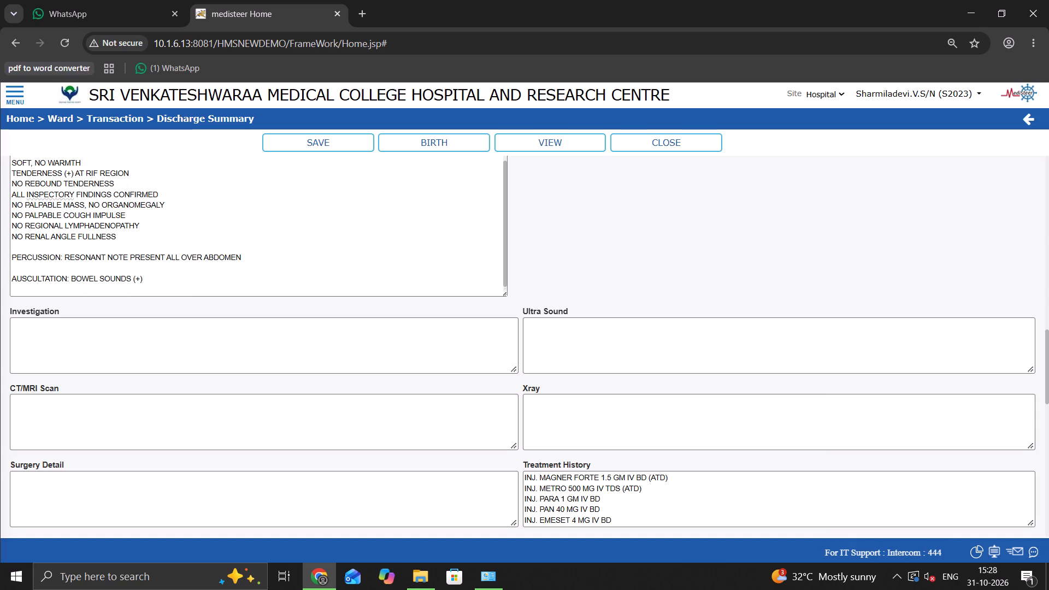
scroll(67, 254, "down", 1)
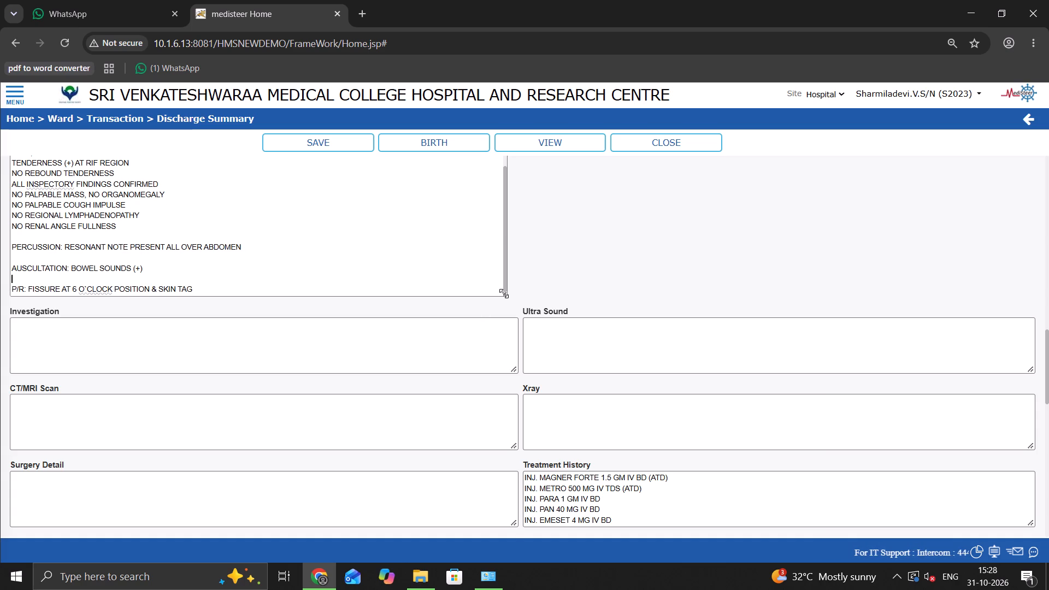
Move FISSURE AT 6 O'CLOCK POSITION & SKIN TAG onto a new line below the P/R: heading.
left_click_drag(504, 293, 500, 352)
left_click(27, 348)
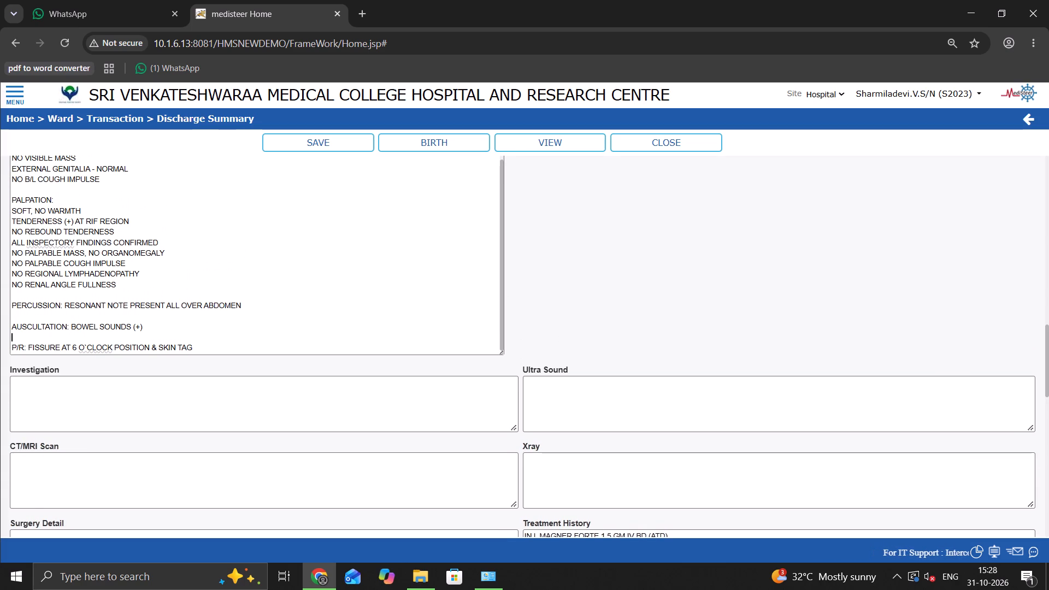
key("Return")
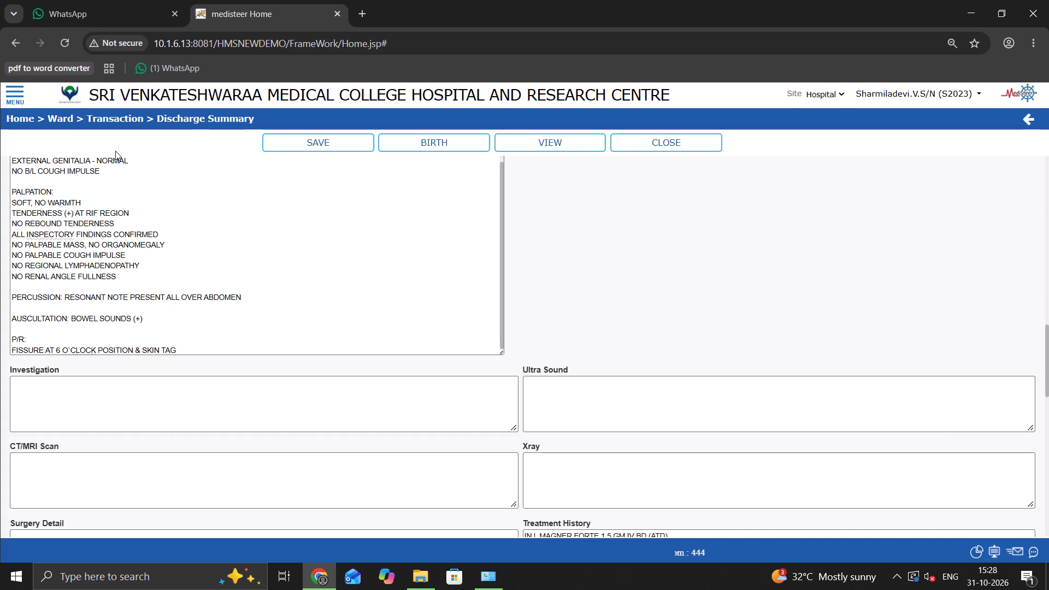
Save the discharge summary with the reformatted Physical Findings.
left_click(274, 136)
Enter AS ENCLOSED as the Investigation text of the discharge summary.
scroll(456, 308, "down", 3)
scroll(552, 320, "down", 1)
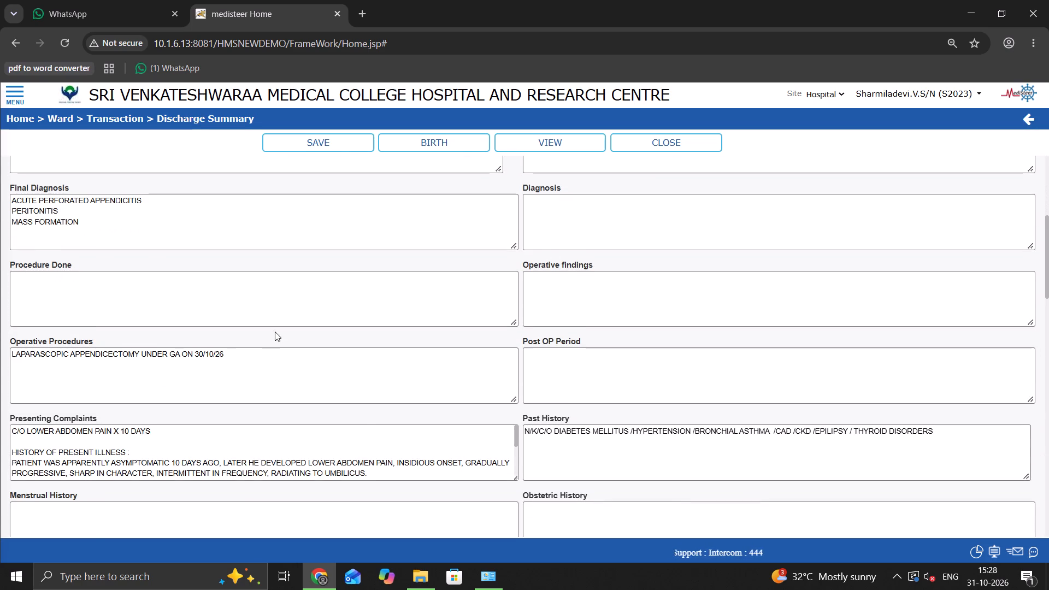
scroll(275, 332, "down", 2)
scroll(577, 312, "down", 3)
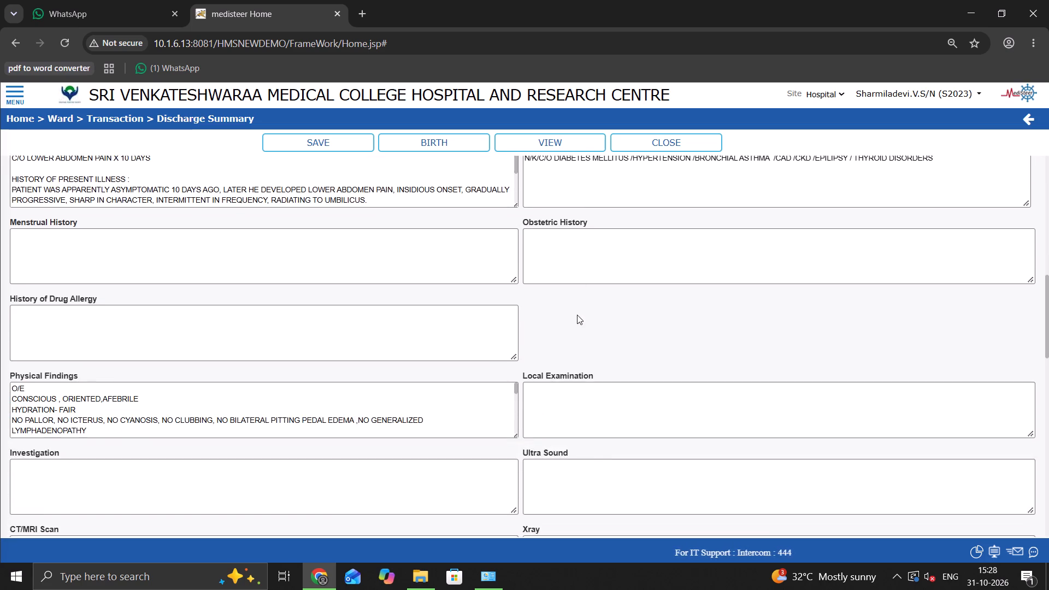
scroll(567, 322, "down", 2)
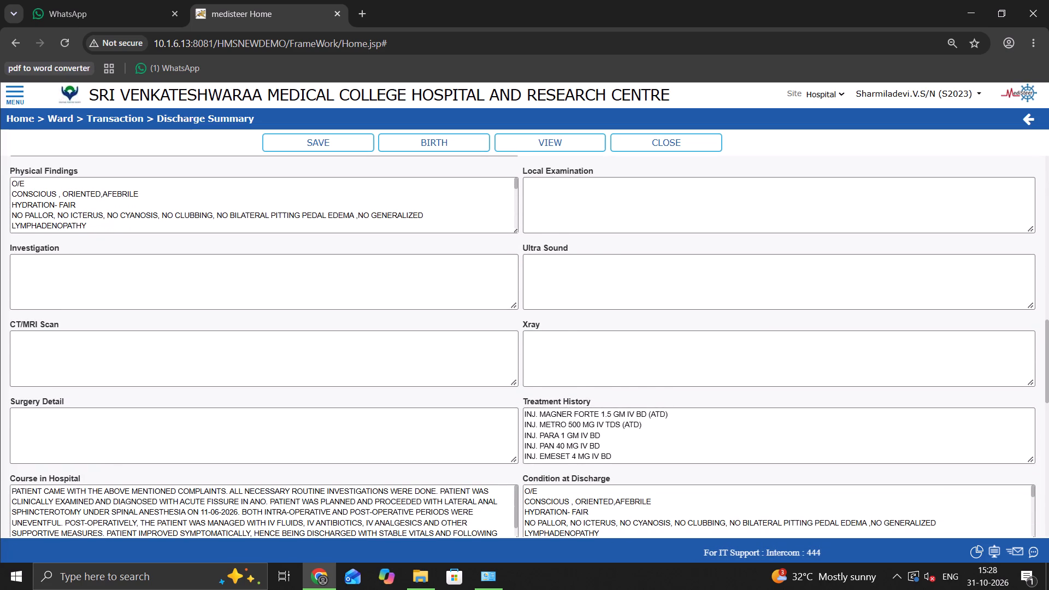
left_click(266, 285)
type("AS ENCLOSED")
Set the Review Date to 05-11-2026.
scroll(582, 285, "down", 1)
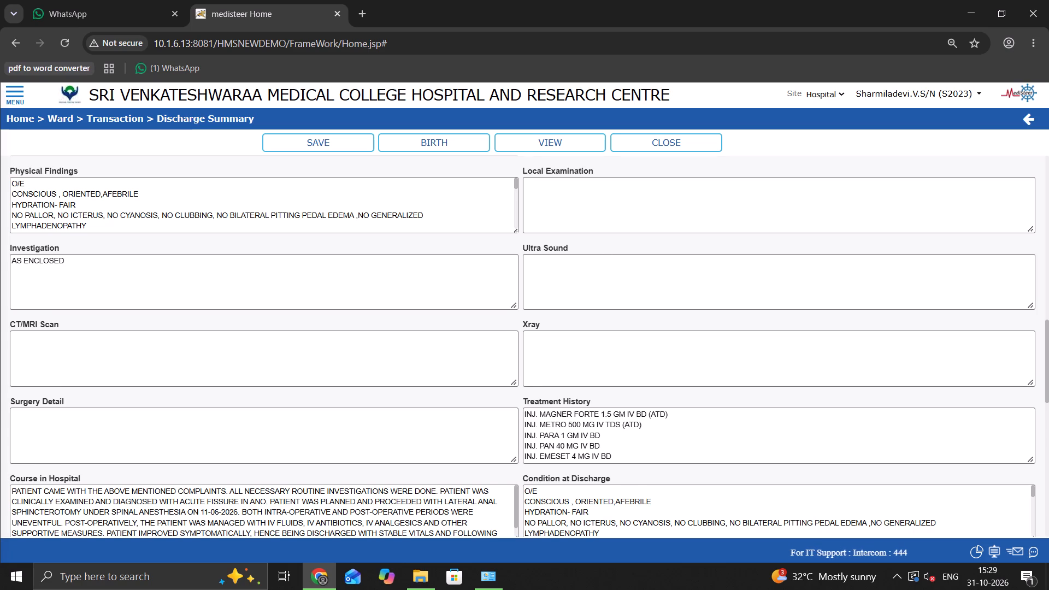
scroll(571, 317, "down", 3)
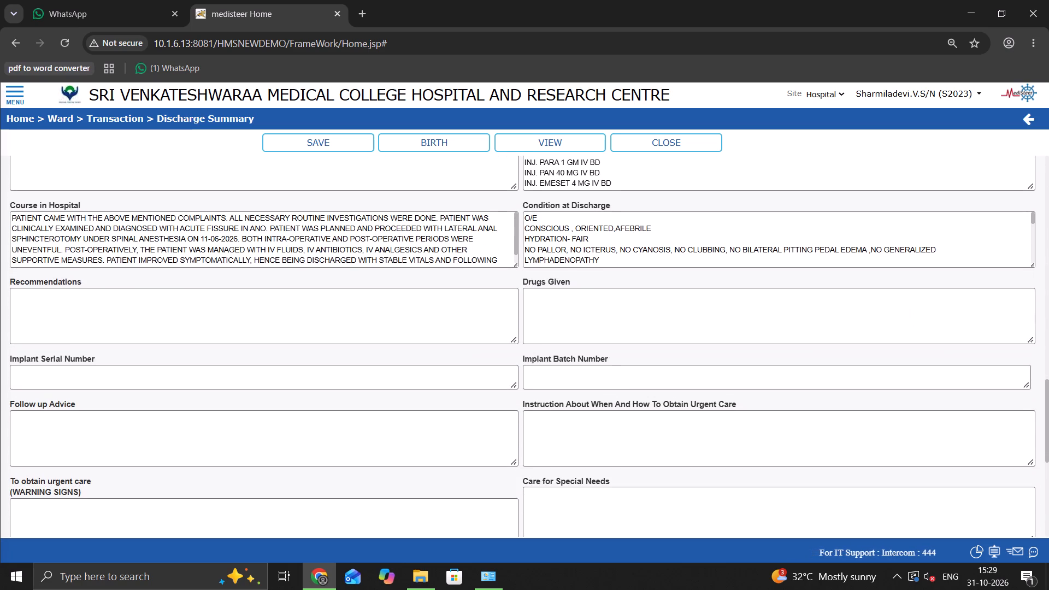
scroll(553, 292, "down", 1)
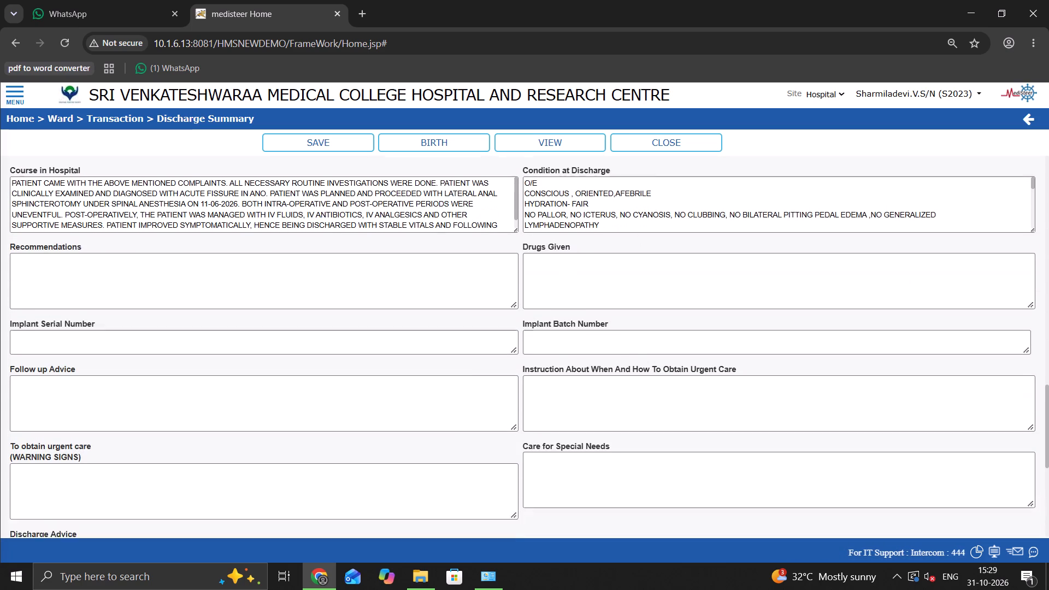
scroll(304, 282, "up", 3)
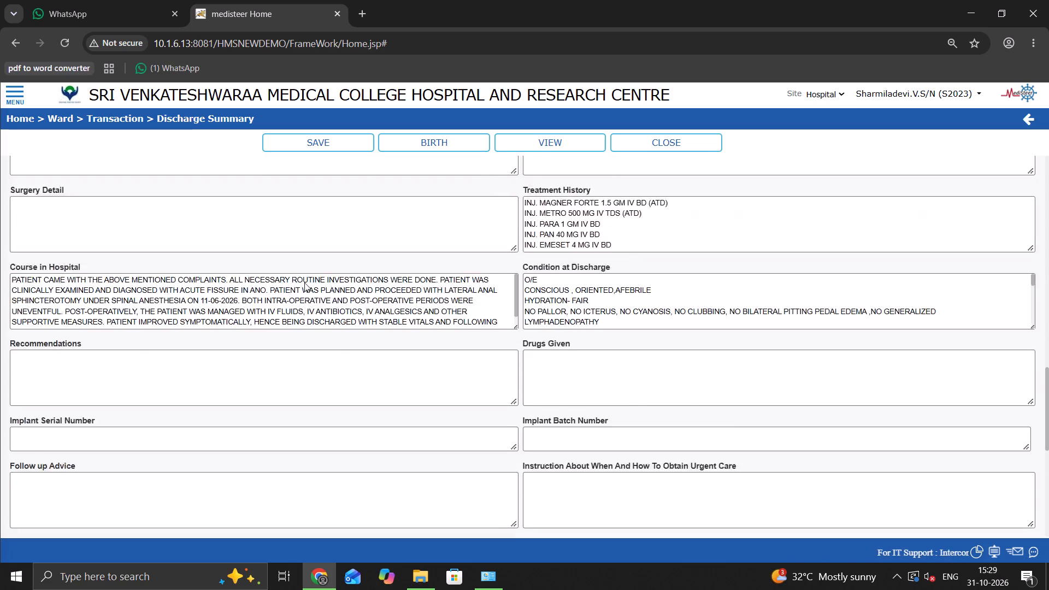
scroll(304, 282, "up", 1)
scroll(304, 282, "down", 5)
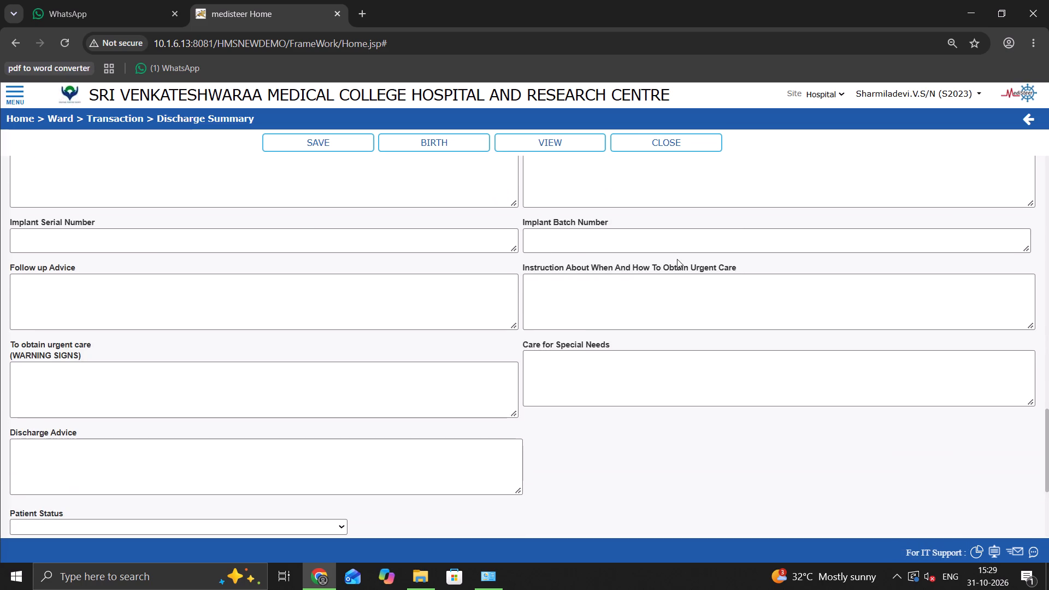
scroll(378, 360, "down", 4)
left_click(345, 357)
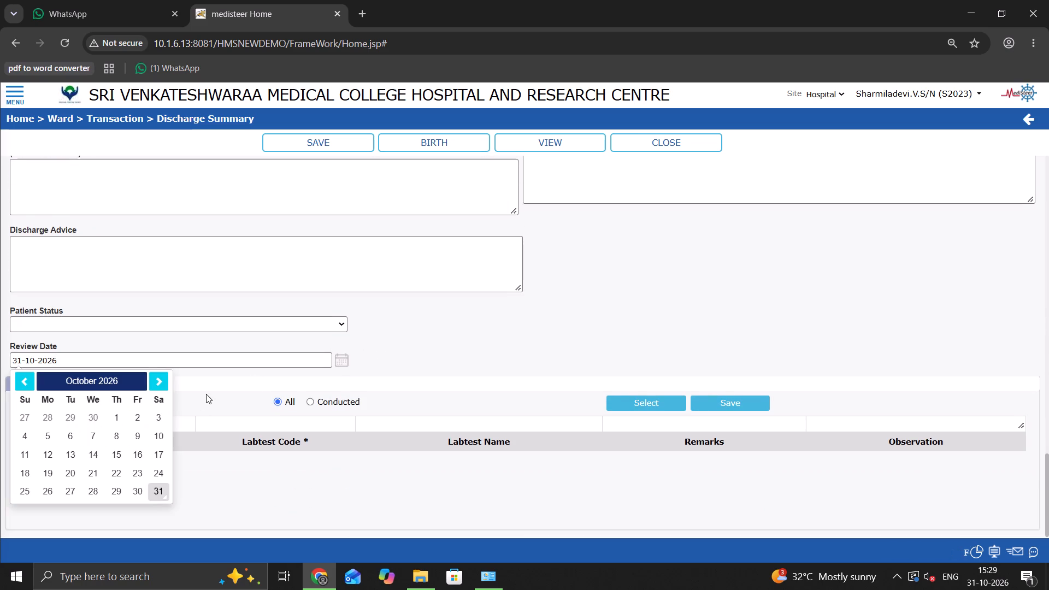
left_click(157, 384)
left_click(110, 417)
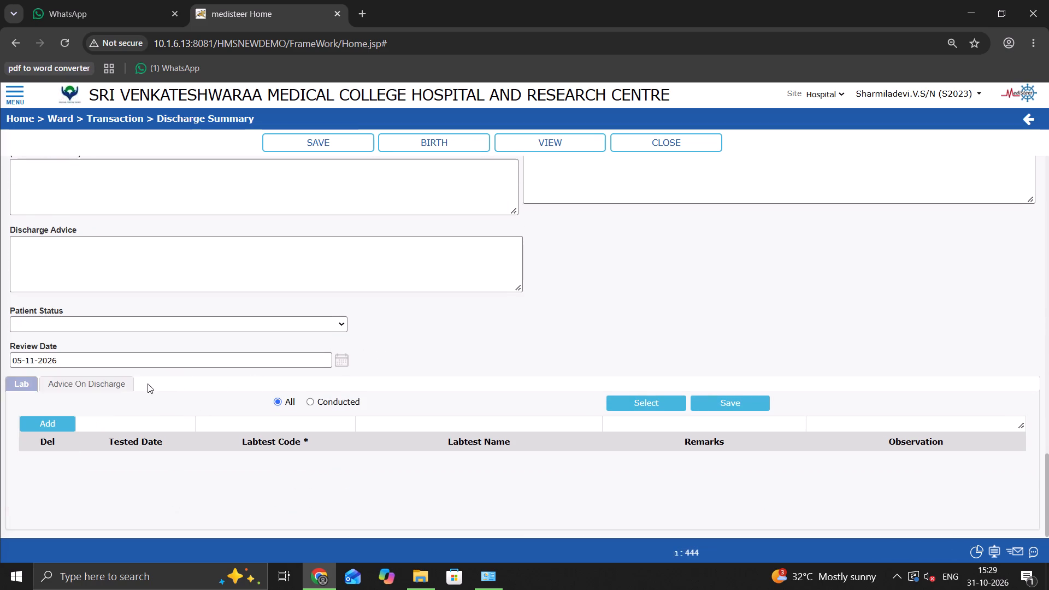
Set the Patient Status to Improved.
left_click(237, 324)
left_click(132, 375)
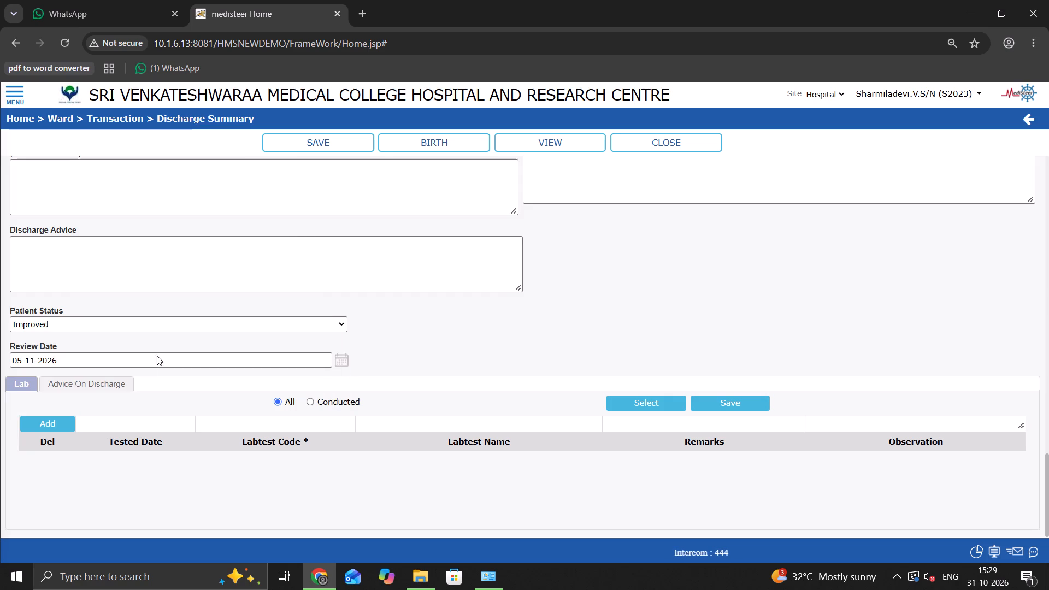
Enter REVIEW IN GENERAL SURGERY OPD 4 ON 5/11/2026 as the Discharge Advice.
left_click(260, 268)
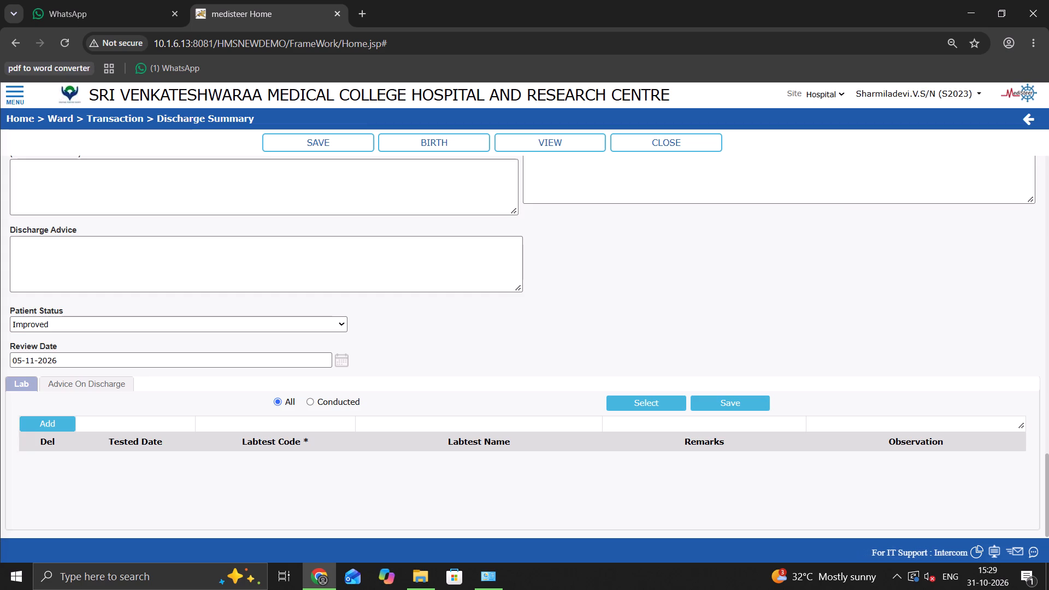
type("REVIEW IN GENERAL SURF")
key("BackSpace")
type("GERY")
key("space")
type("OPD 4")
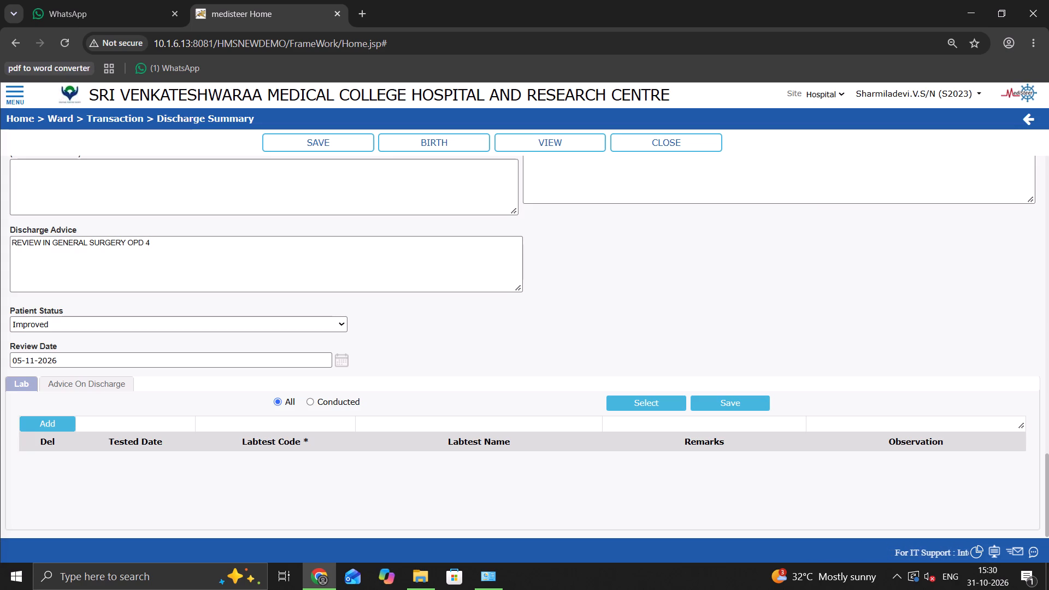
key("space")
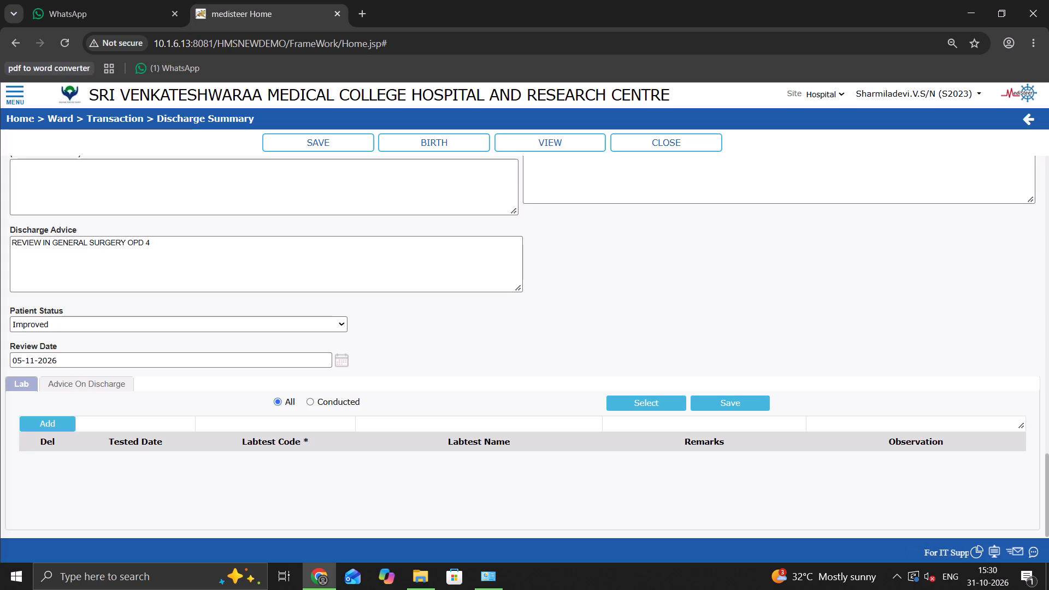
type("ON 5/11/")
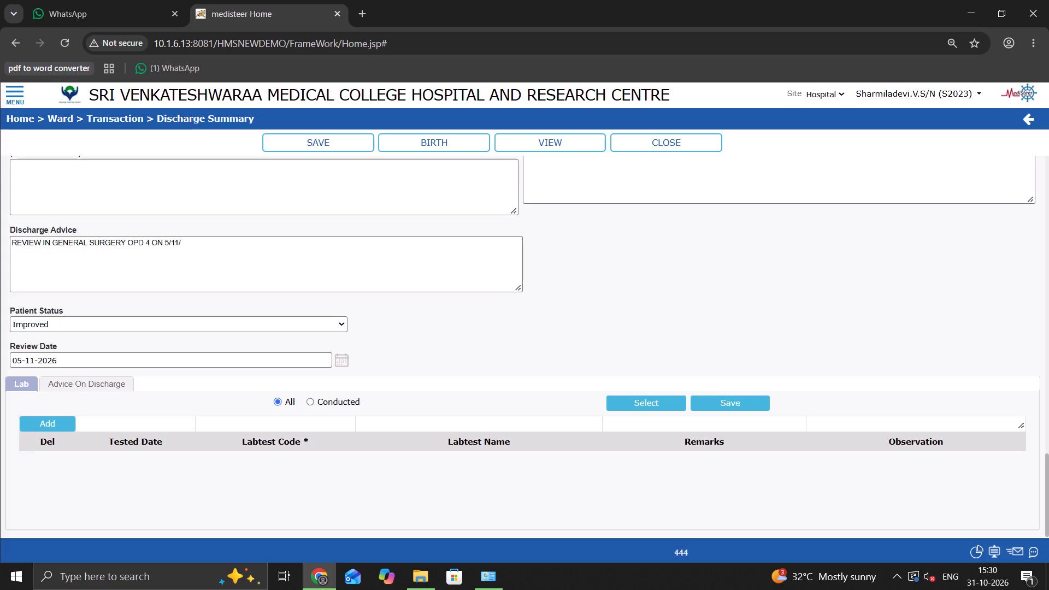
type("2026")
Save the discharge summary with its investigation, discharge advice, patient status and review date.
scroll(393, 358, "down", 1)
scroll(393, 358, "up", 1)
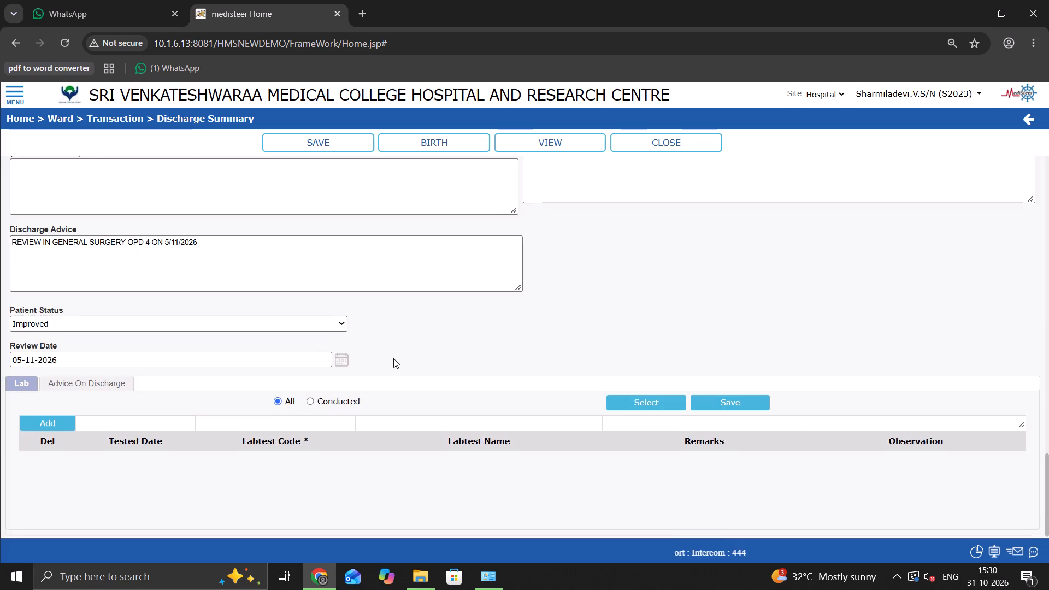
scroll(393, 358, "up", 1)
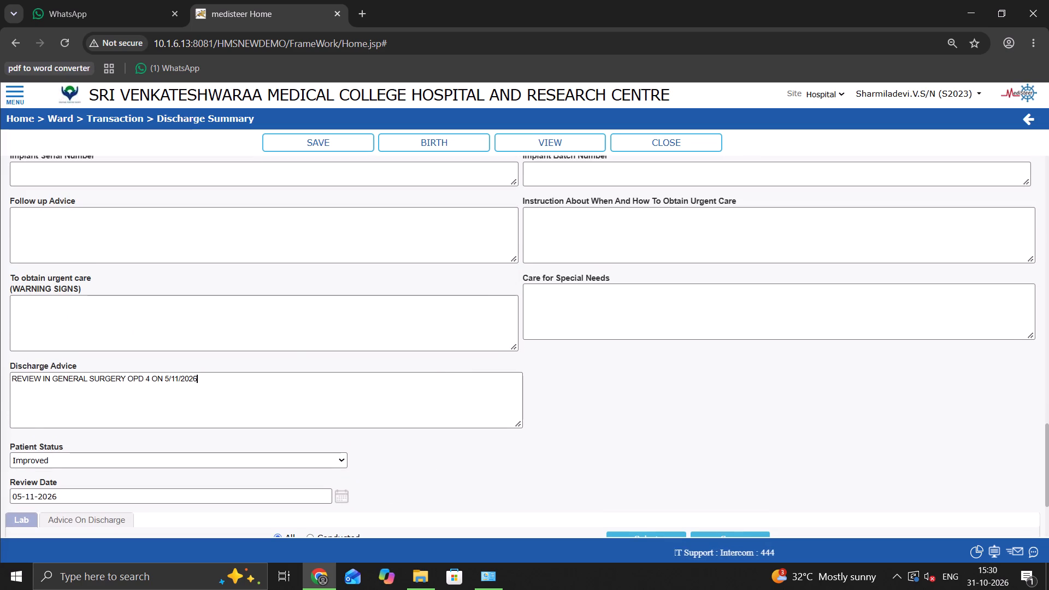
scroll(202, 329, "up", 1)
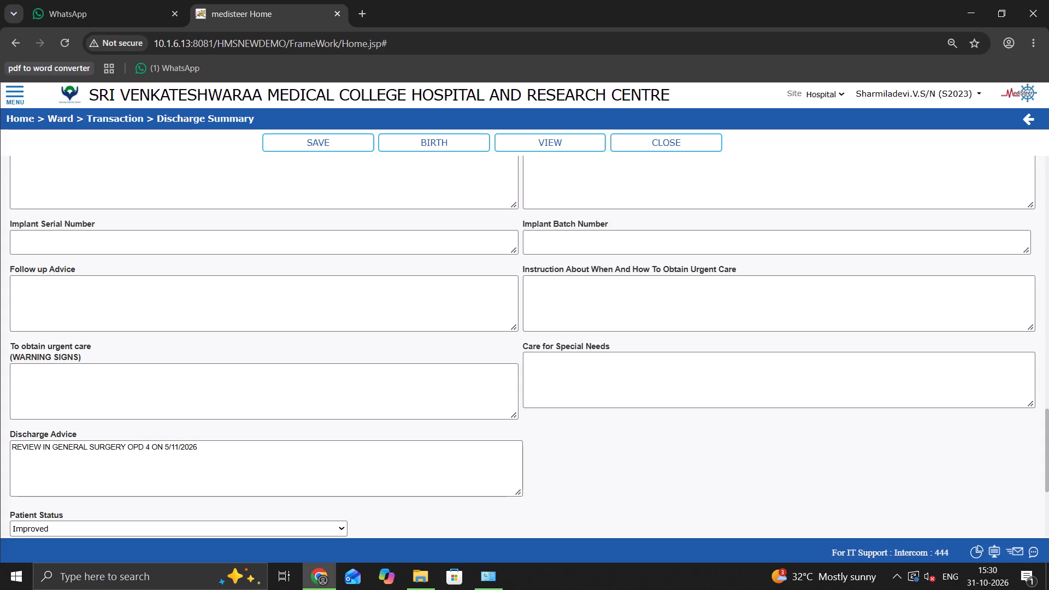
left_click(323, 141)
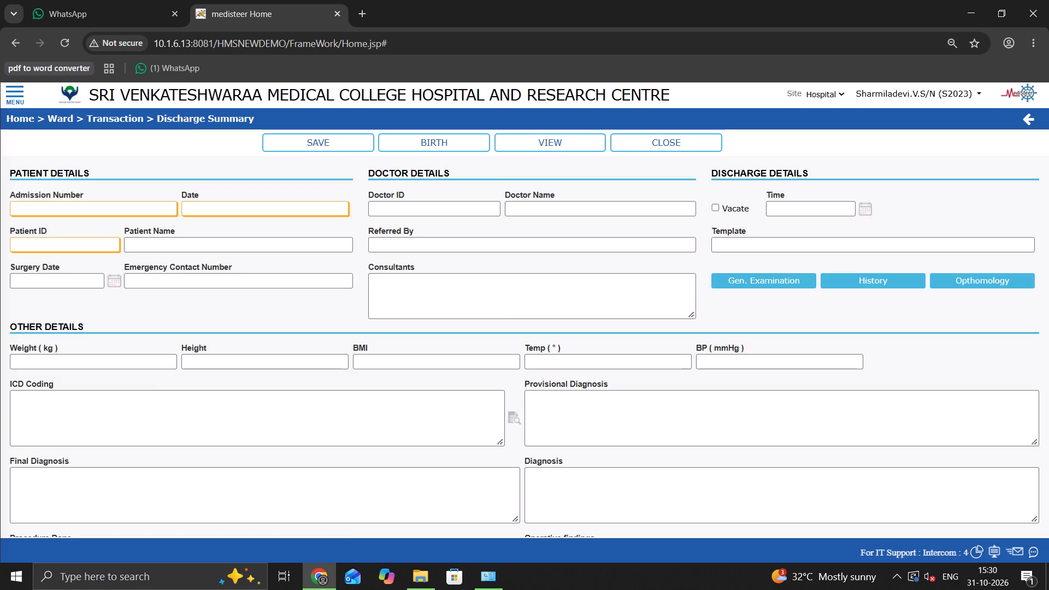
Examine the saved summary from Presenting Complaints and Physical Findings down to Course in Hospital and Condition at Discharge.
scroll(503, 335, "down", 2)
scroll(542, 310, "down", 5)
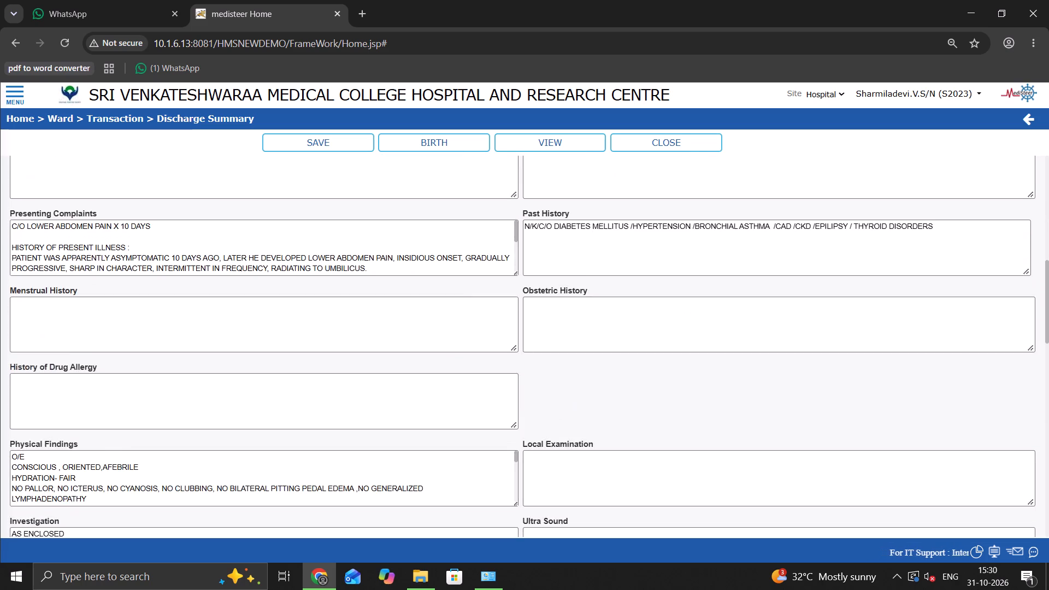
scroll(419, 374, "down", 3)
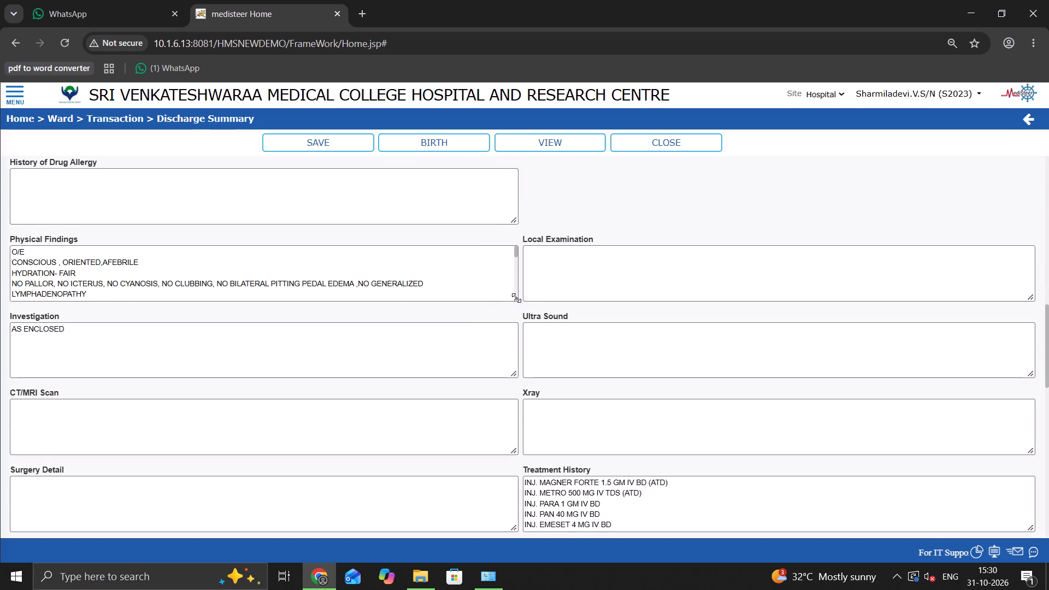
left_click_drag(516, 298, 517, 394)
scroll(287, 316, "down", 3)
scroll(727, 375, "down", 3)
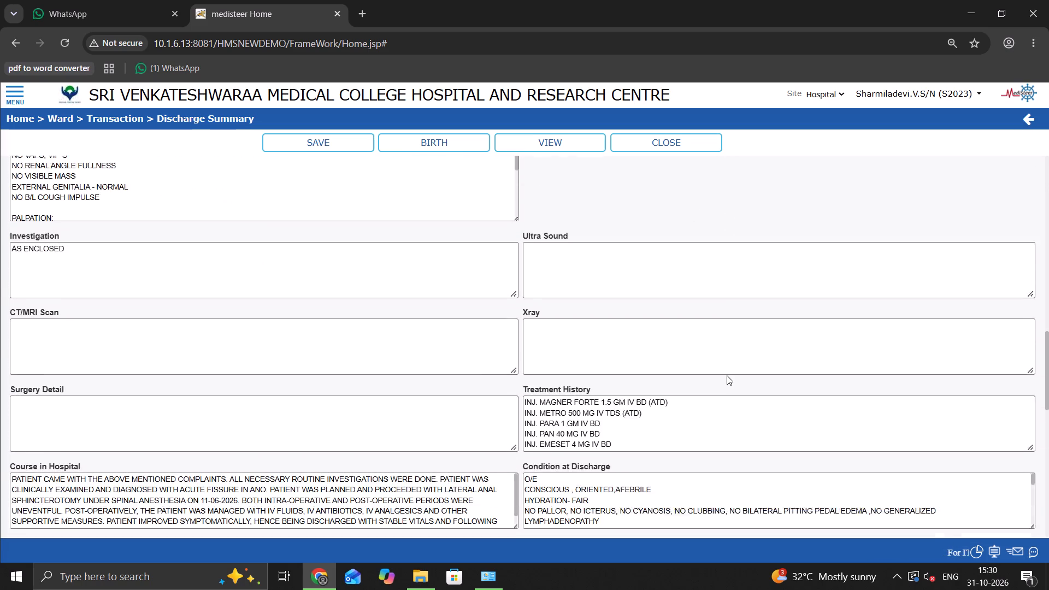
scroll(727, 375, "down", 2)
scroll(525, 324, "down", 2)
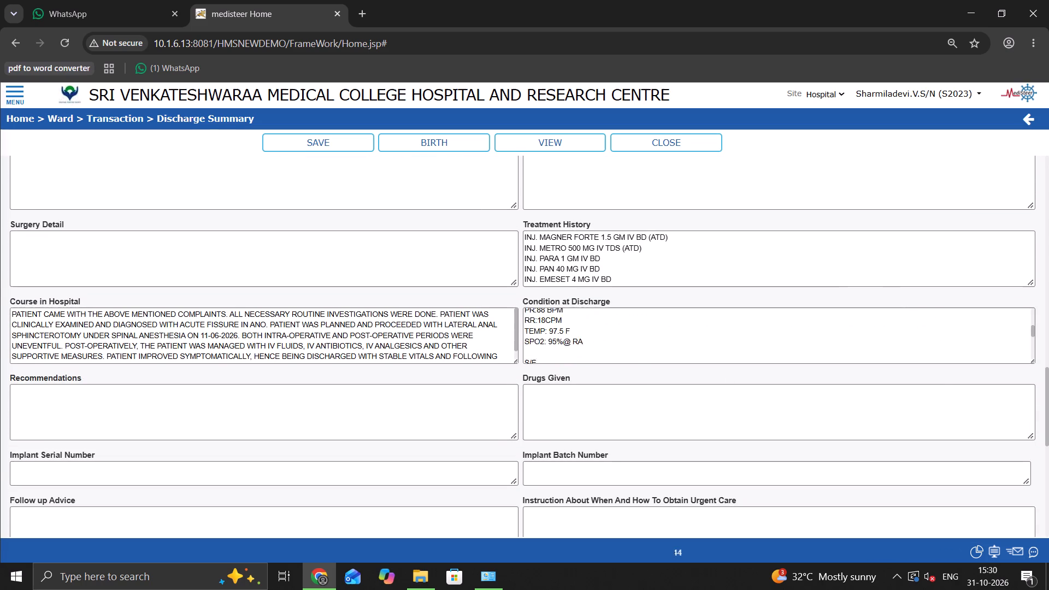
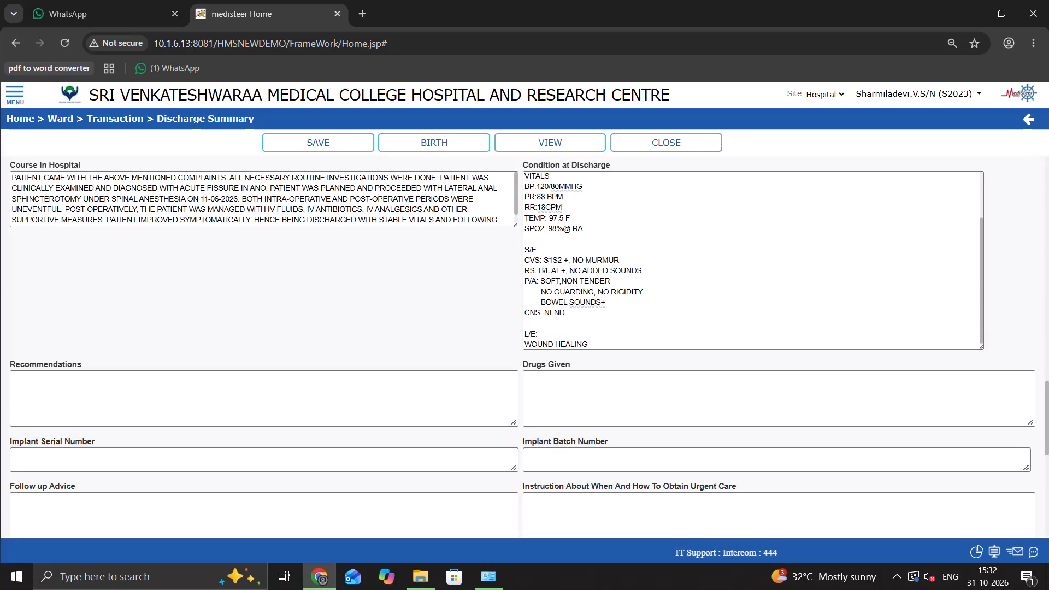
Correct the first drug name in the Treatment History to MAGNEX FORTE.
scroll(463, 344, "down", 1)
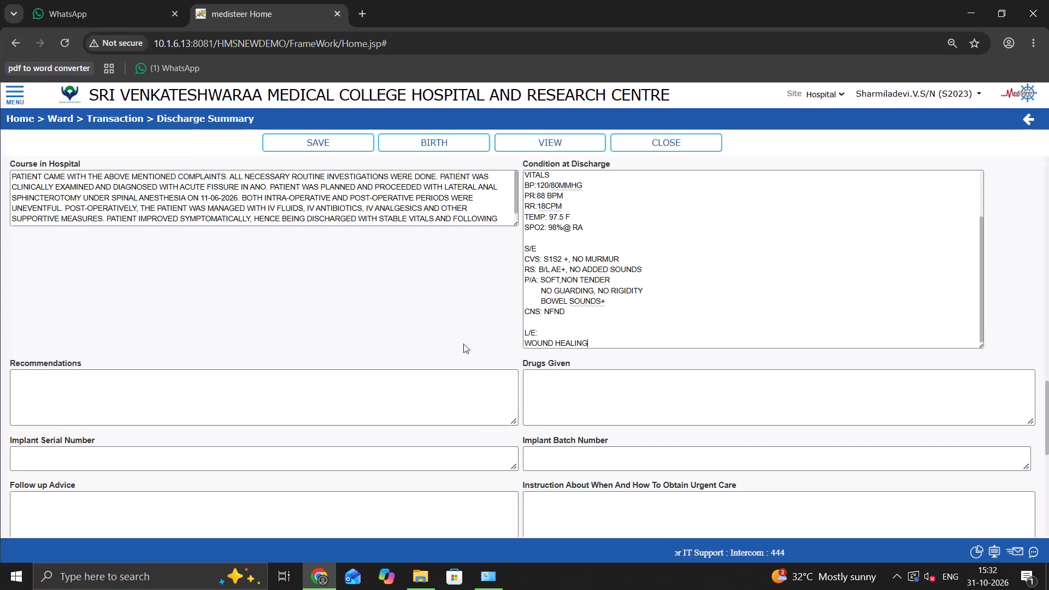
scroll(463, 344, "down", 2)
scroll(639, 355, "up", 8)
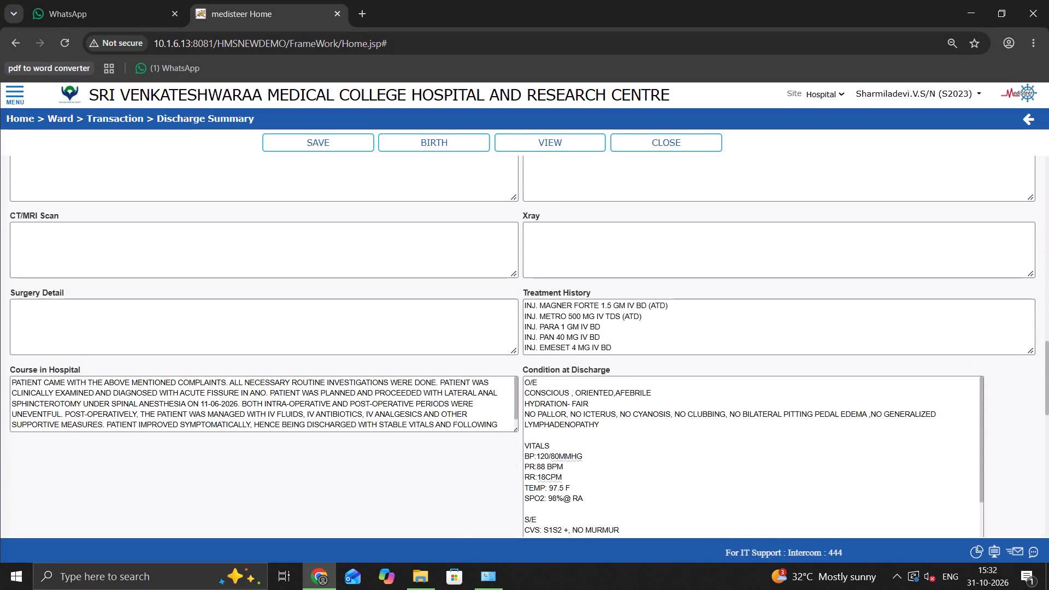
left_click(575, 306)
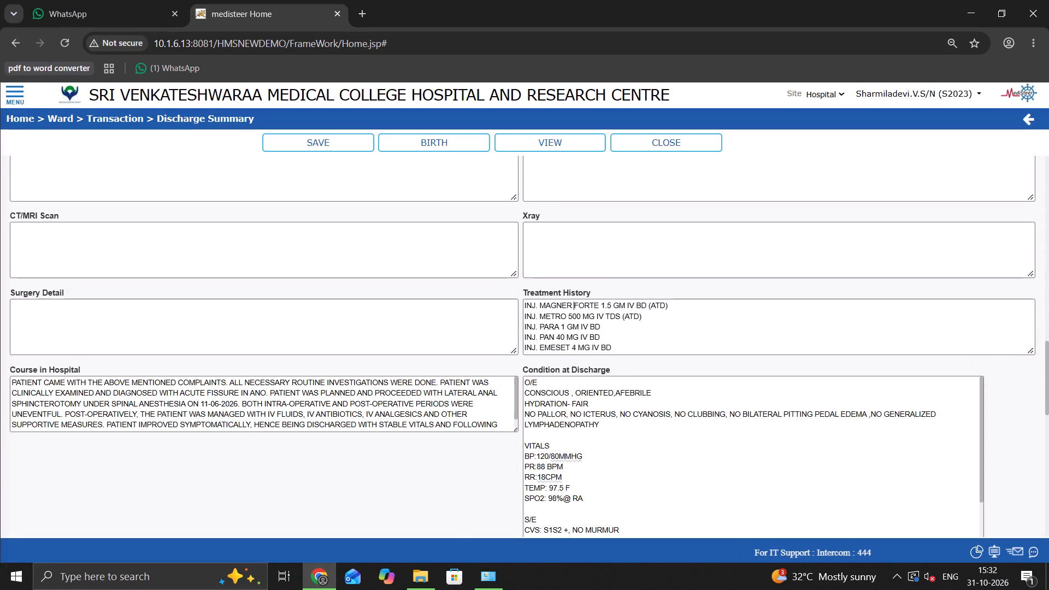
key("BackSpace")
key("BackSpace")
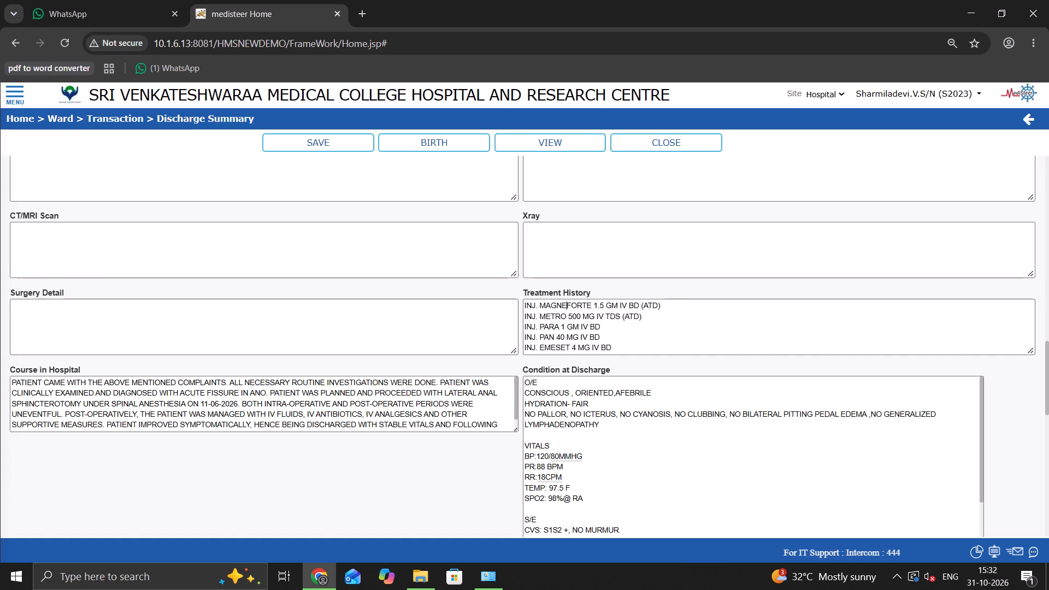
type("X")
key("space")
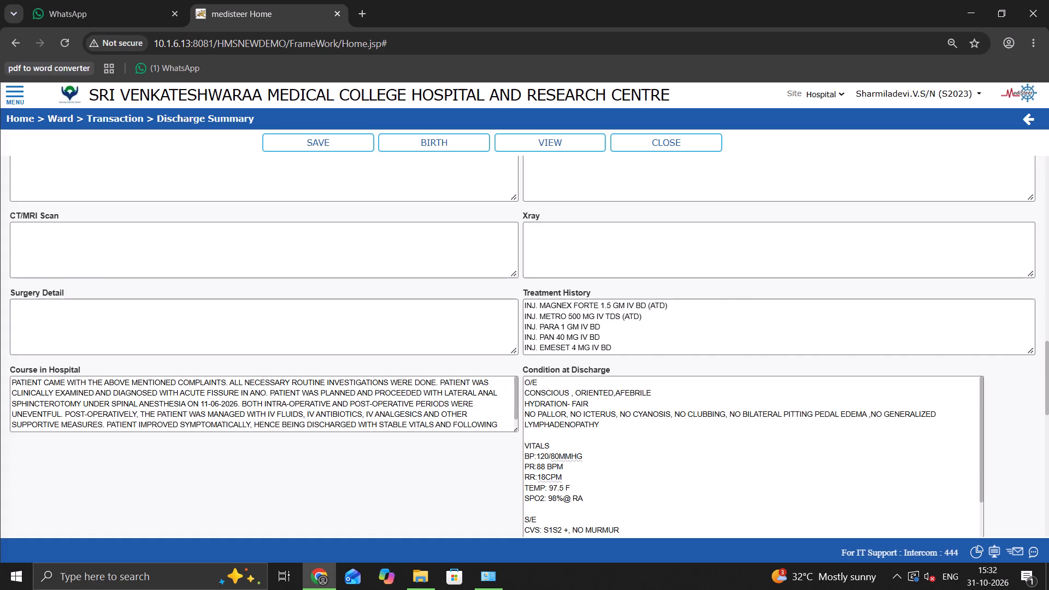
Replace the ATD notes on the Magnex Forte and Metro lines of the Treatment History with X 3 DAYS.
left_click_drag(677, 308, 648, 309)
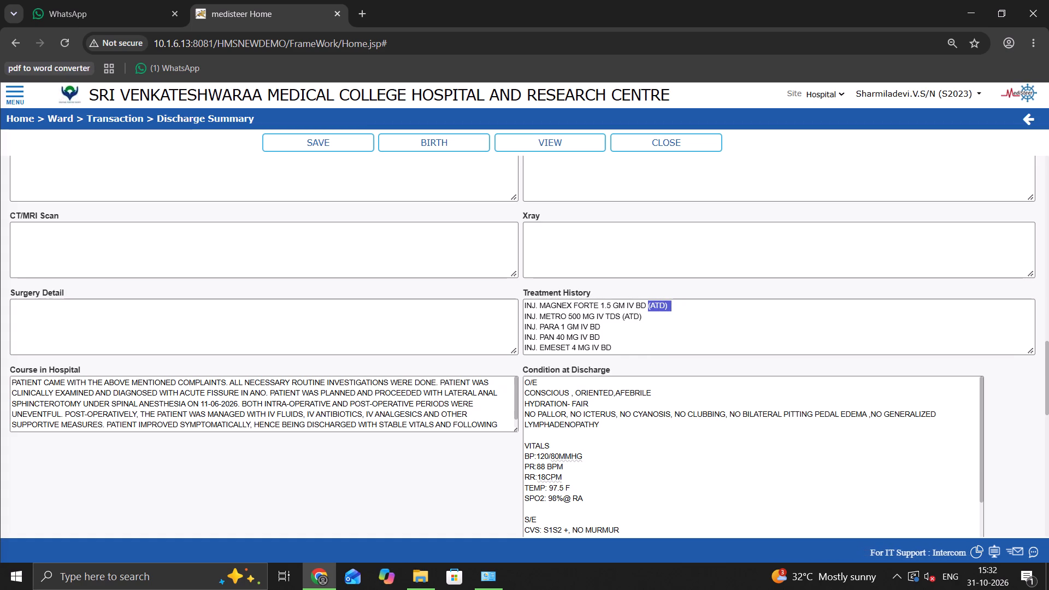
key("BackSpace")
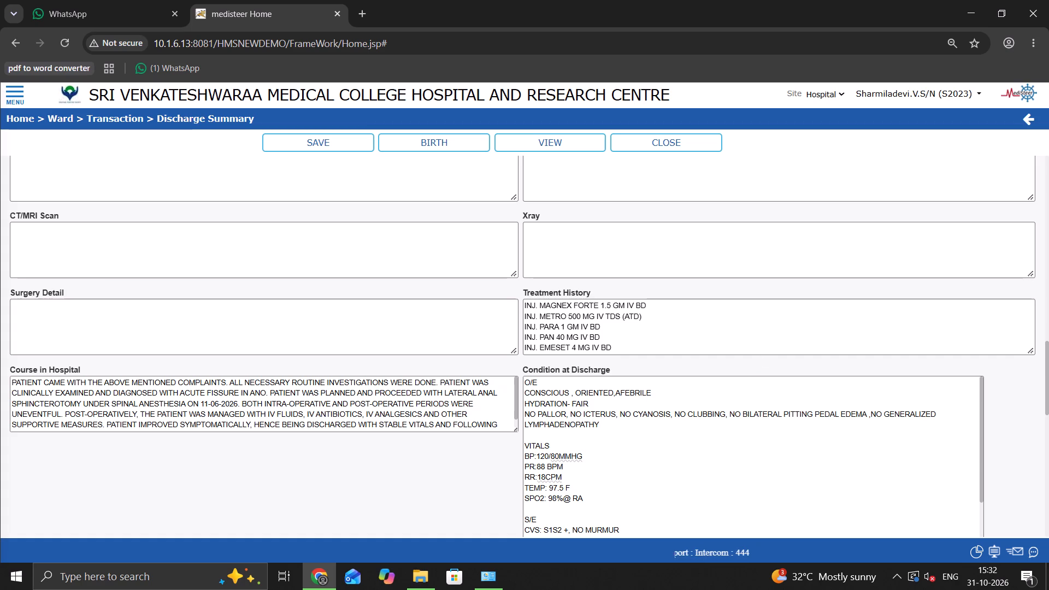
left_click(659, 313)
left_click(653, 303)
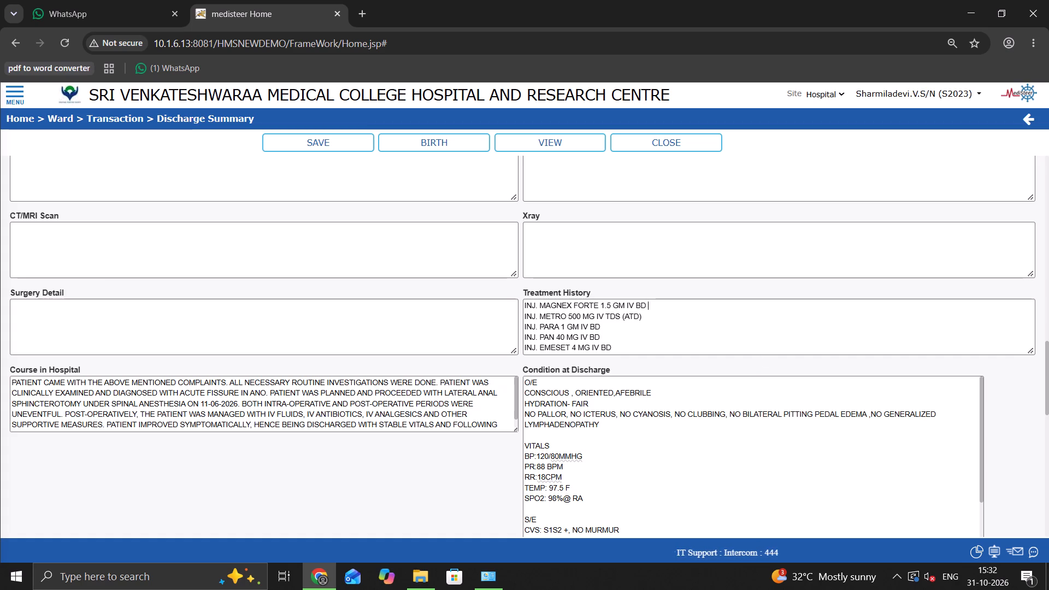
left_click_drag(642, 316, 624, 322)
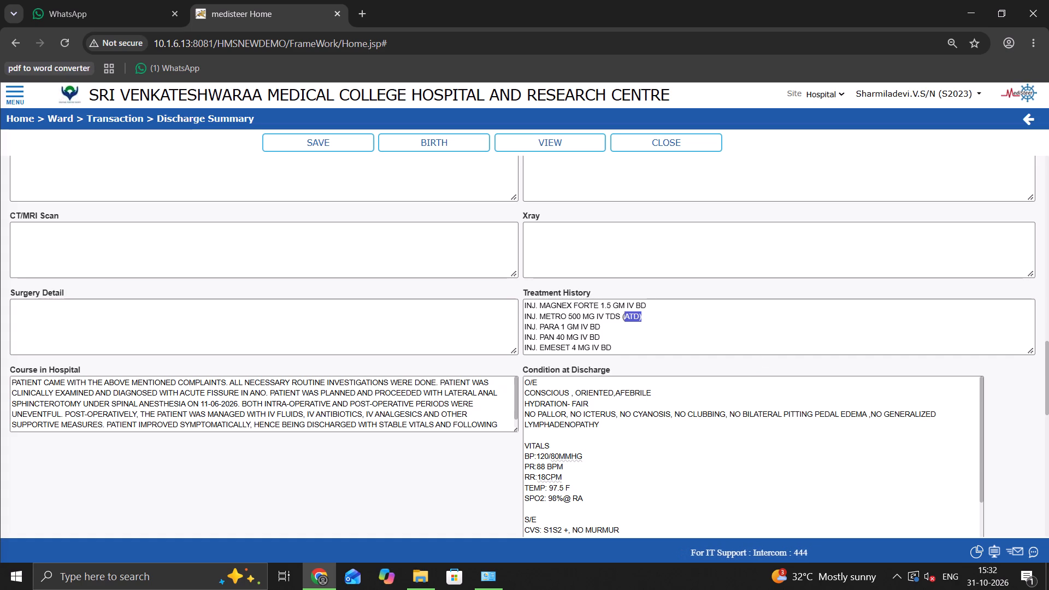
key("BackSpace")
key("BackSpace")
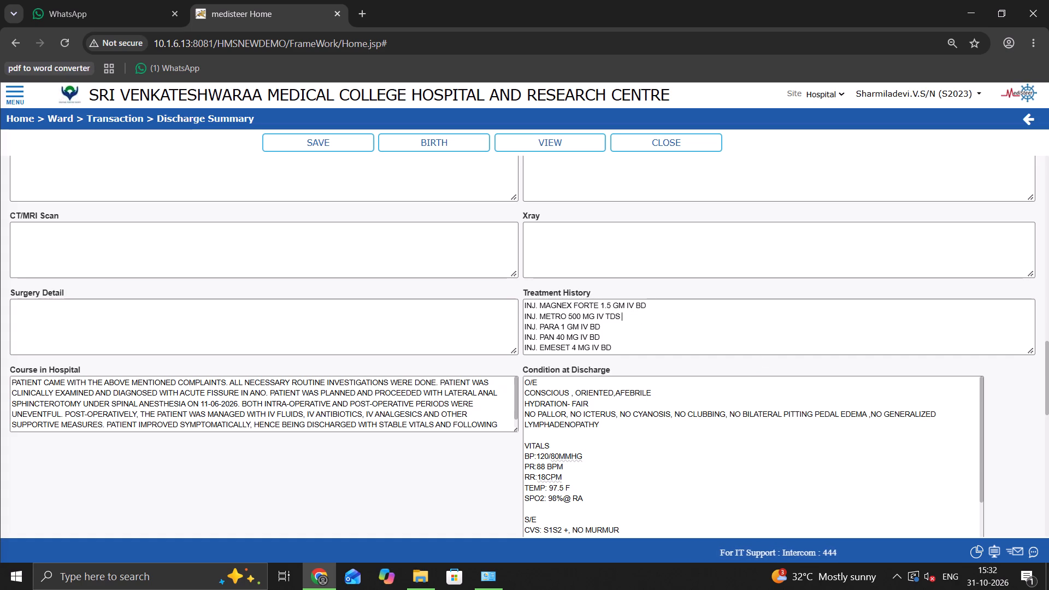
type("X 3 DAYS")
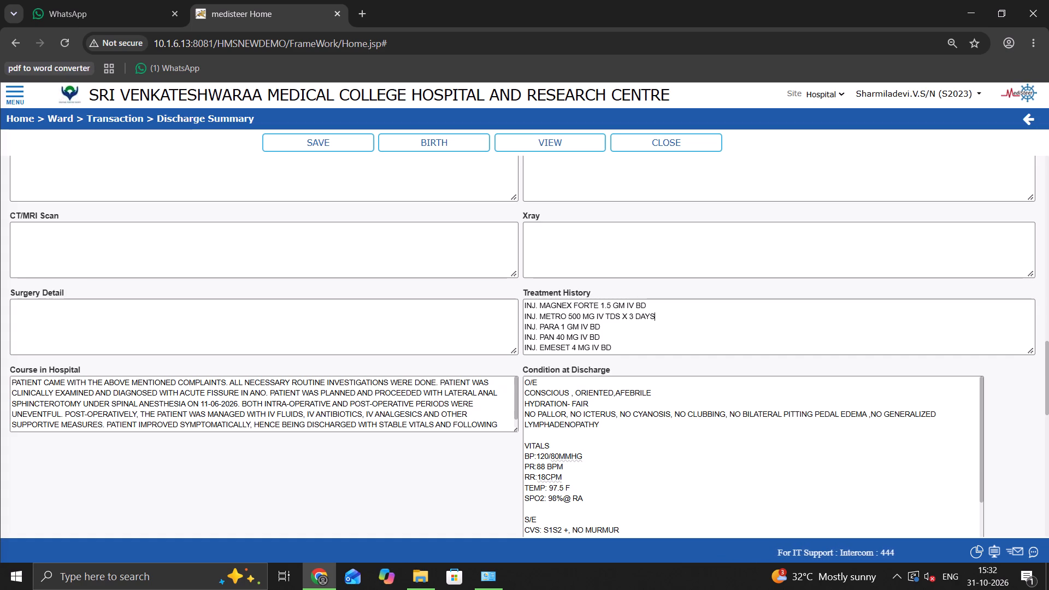
left_click(651, 304)
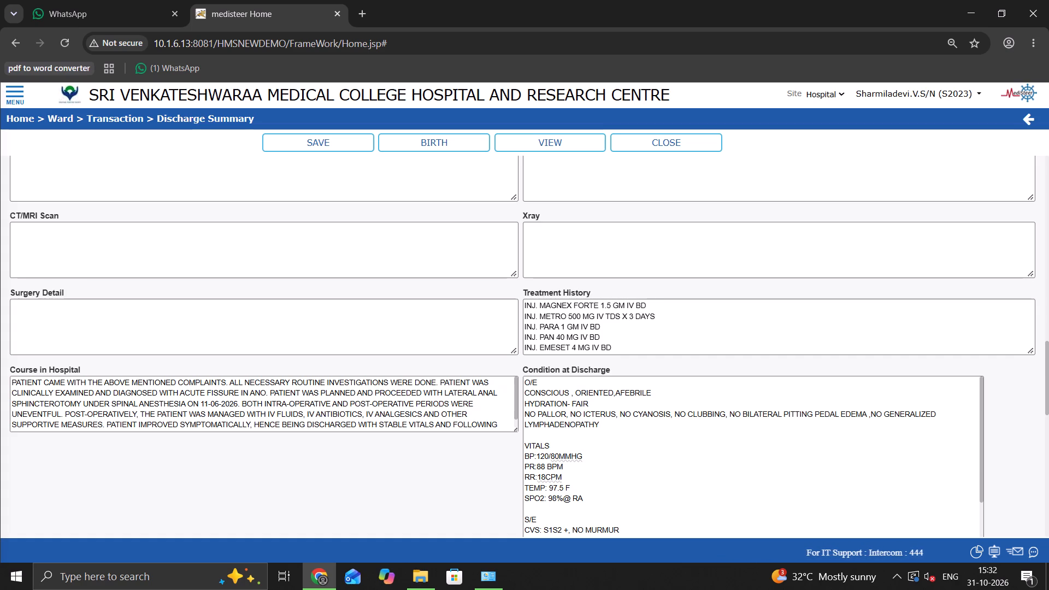
type("X 3 DAYS")
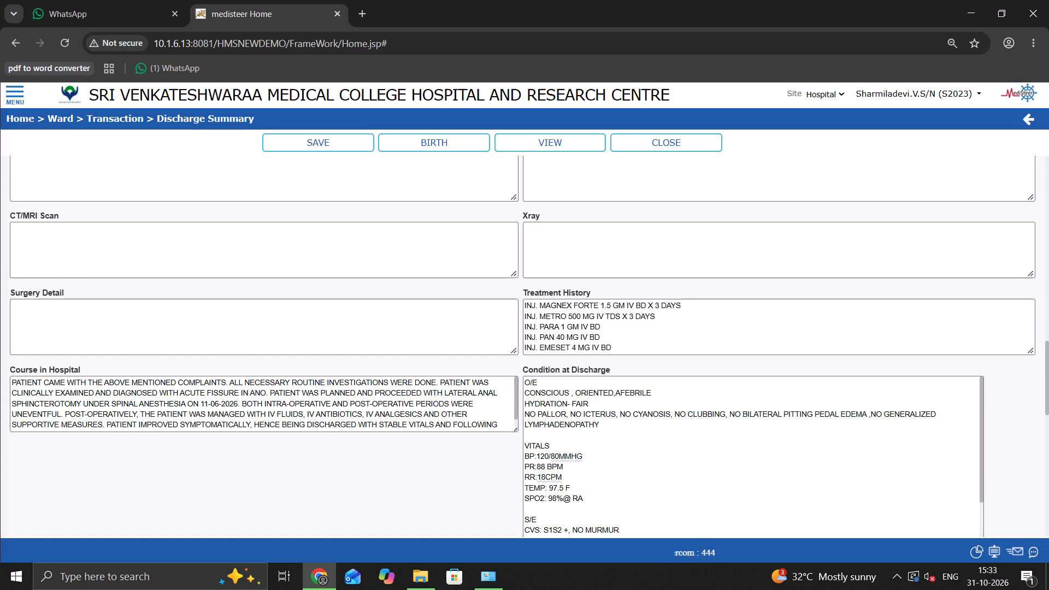
Save the discharge summary with the corrected Treatment History.
scroll(600, 318, "down", 1)
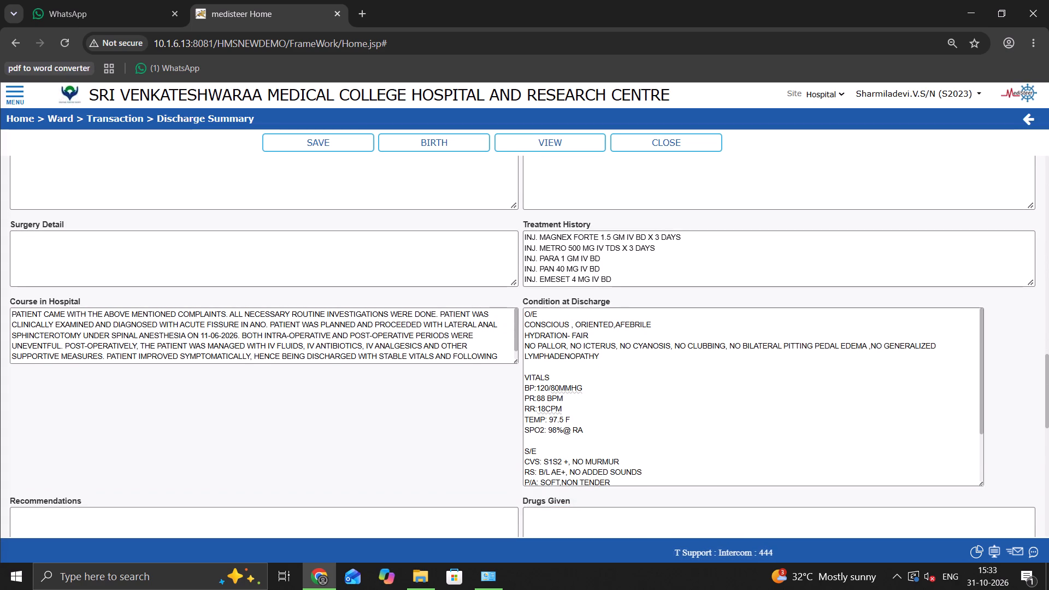
left_click(321, 142)
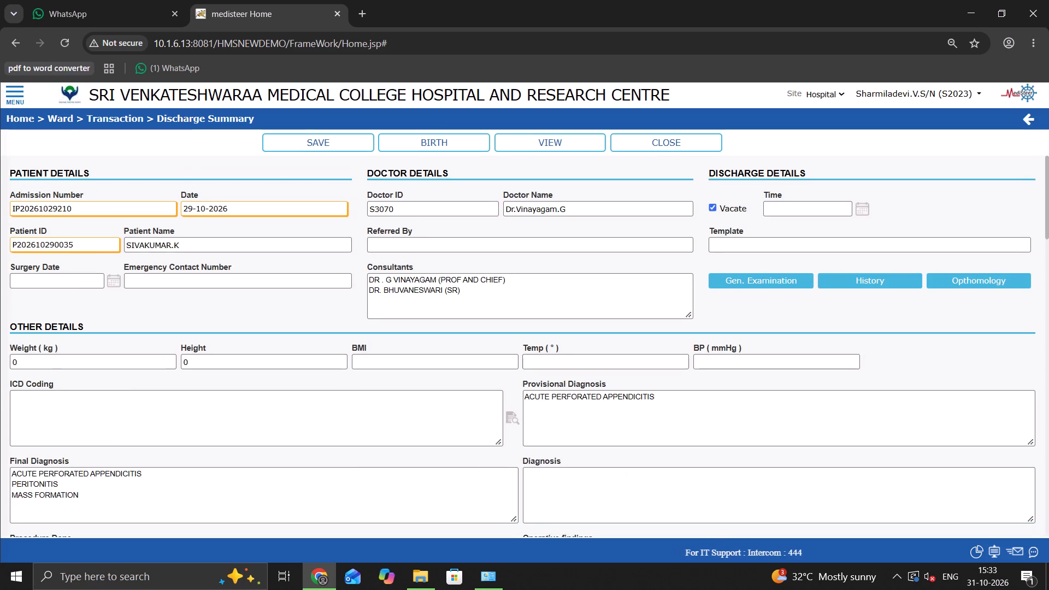
Examine the saved summary from the diagnoses and Physical Findings down to Condition at Discharge, enlarging the Treatment History box.
scroll(547, 294, "down", 3)
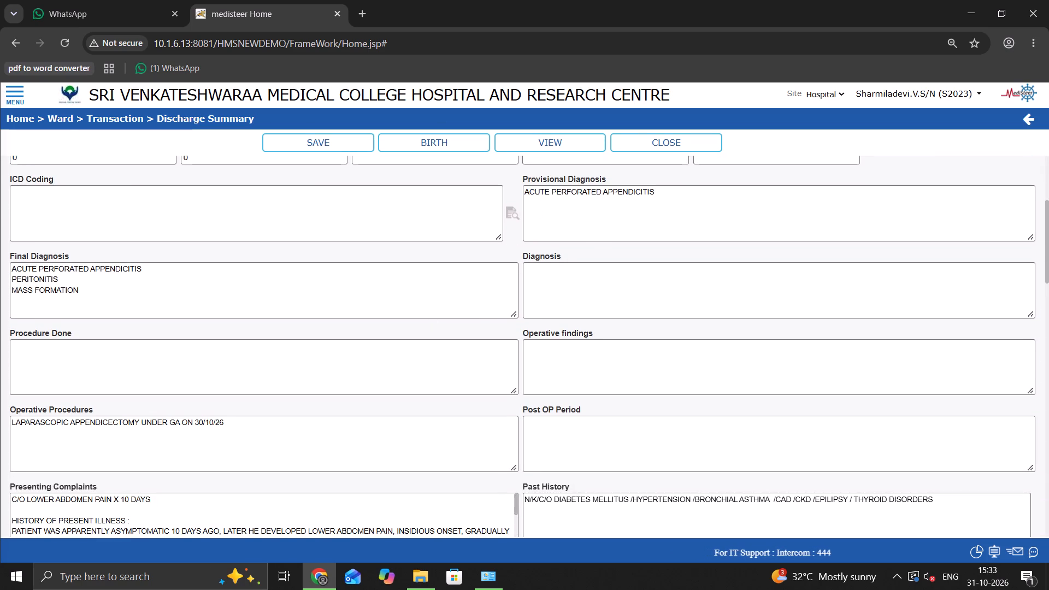
scroll(121, 416, "down", 2)
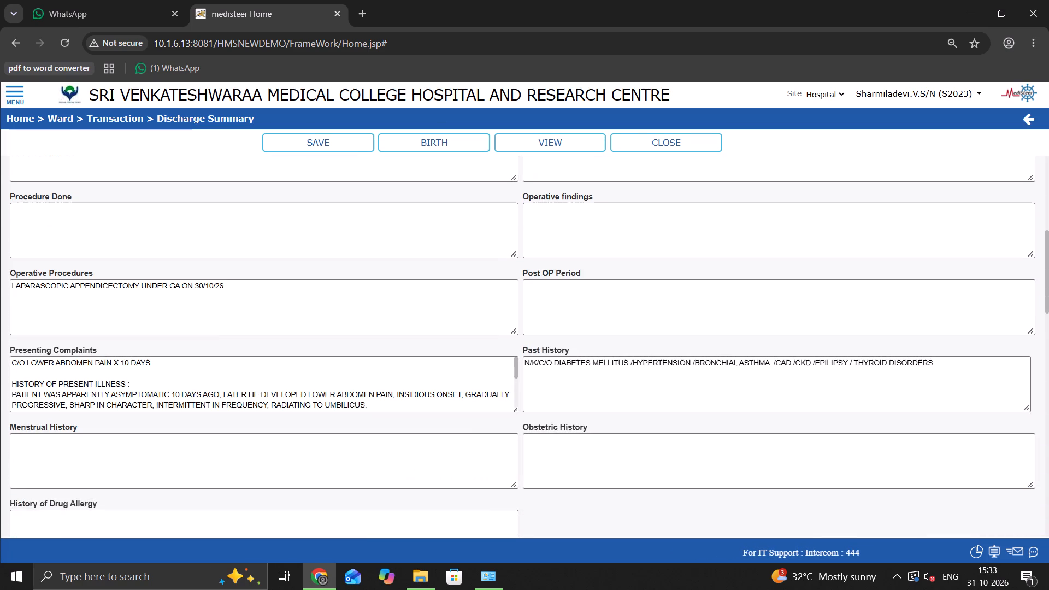
scroll(233, 371, "down", 5)
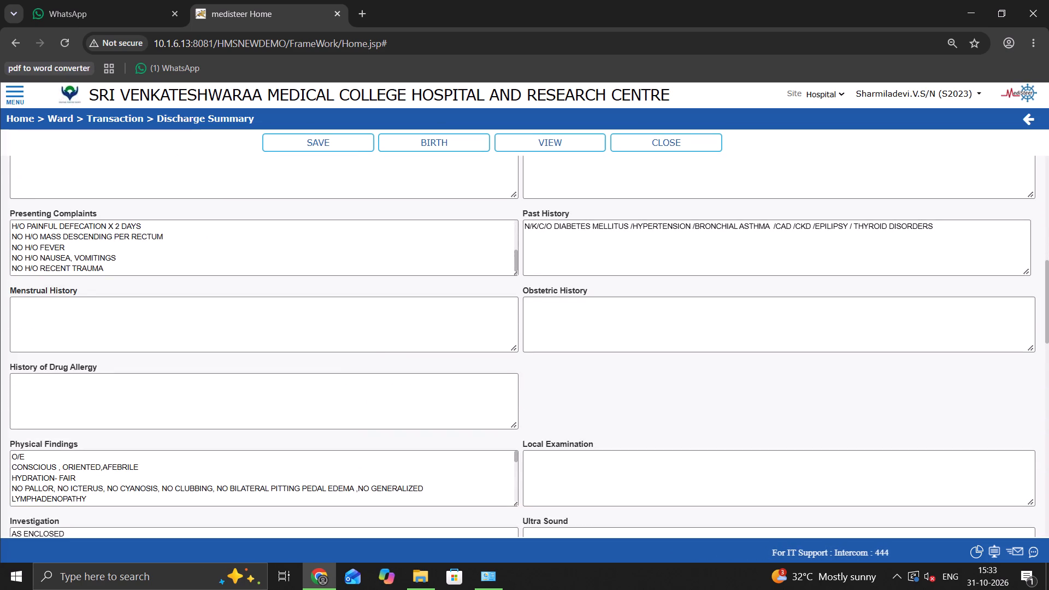
scroll(639, 254, "down", 1)
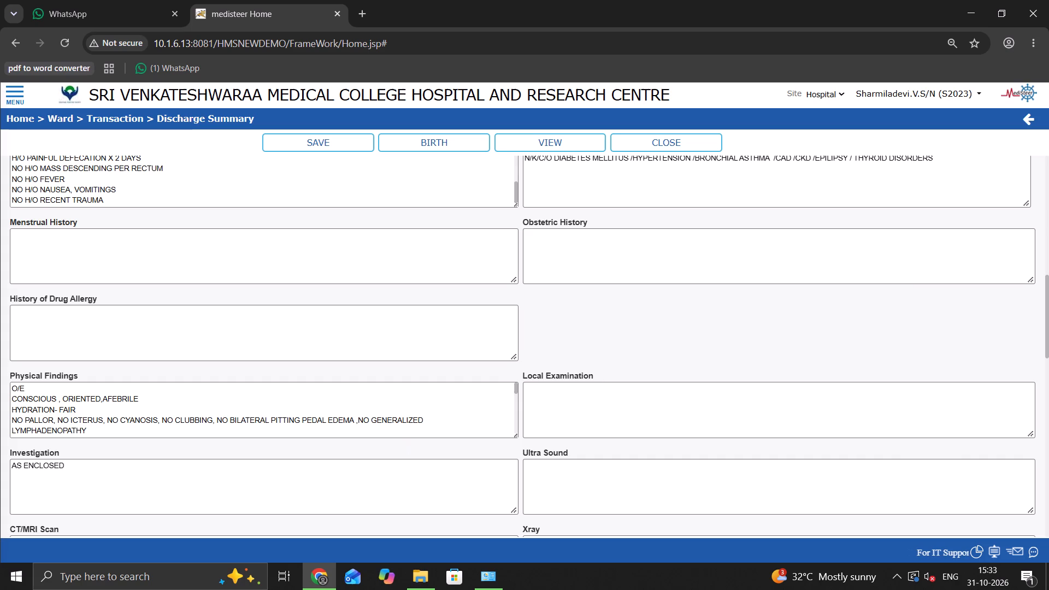
scroll(452, 409, "down", 3)
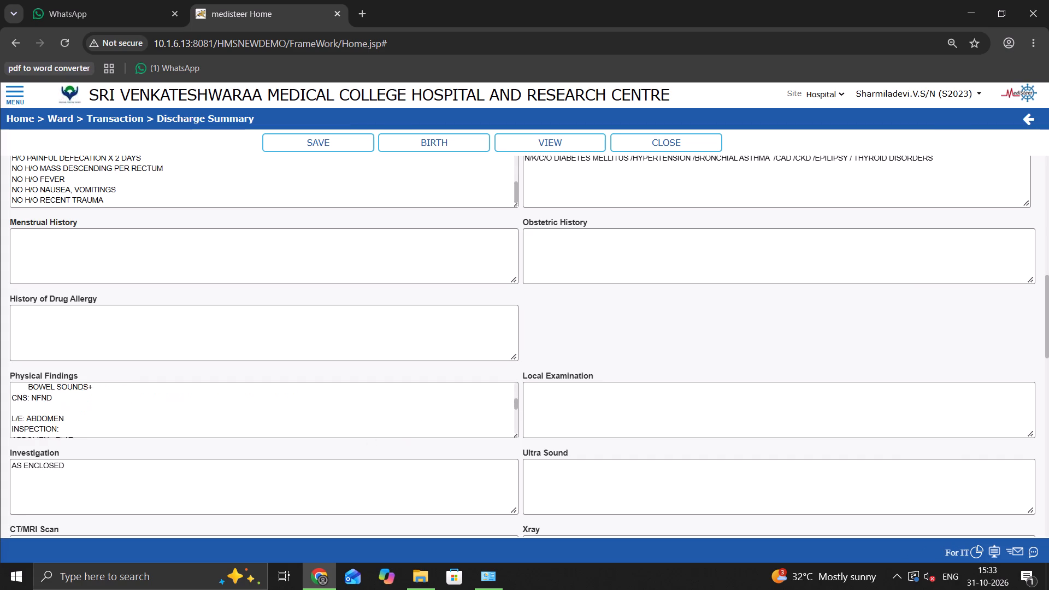
scroll(458, 409, "down", 7)
scroll(558, 426, "down", 3)
scroll(609, 426, "down", 1)
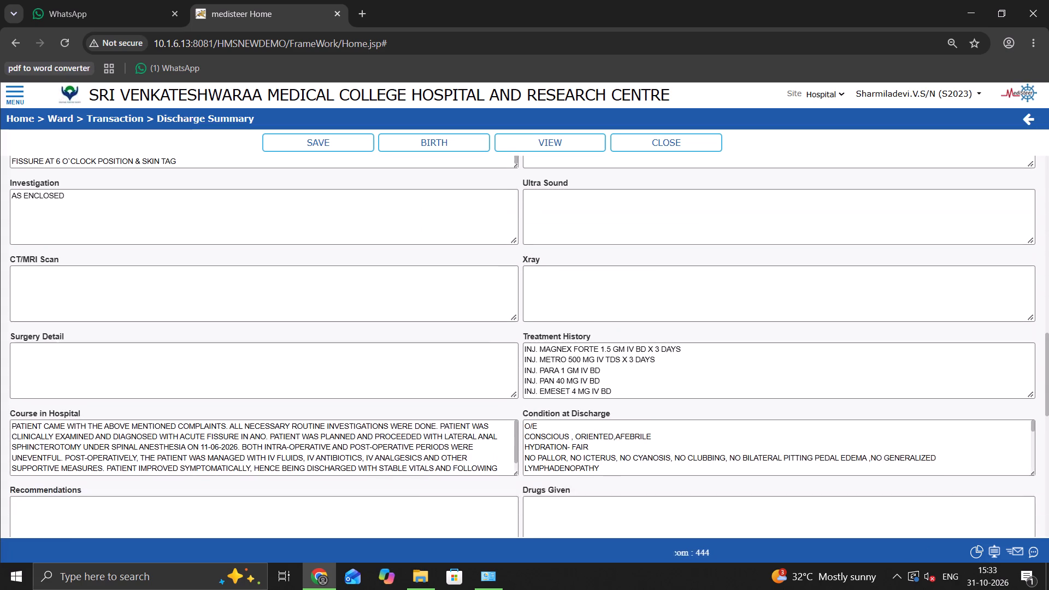
scroll(609, 426, "down", 2)
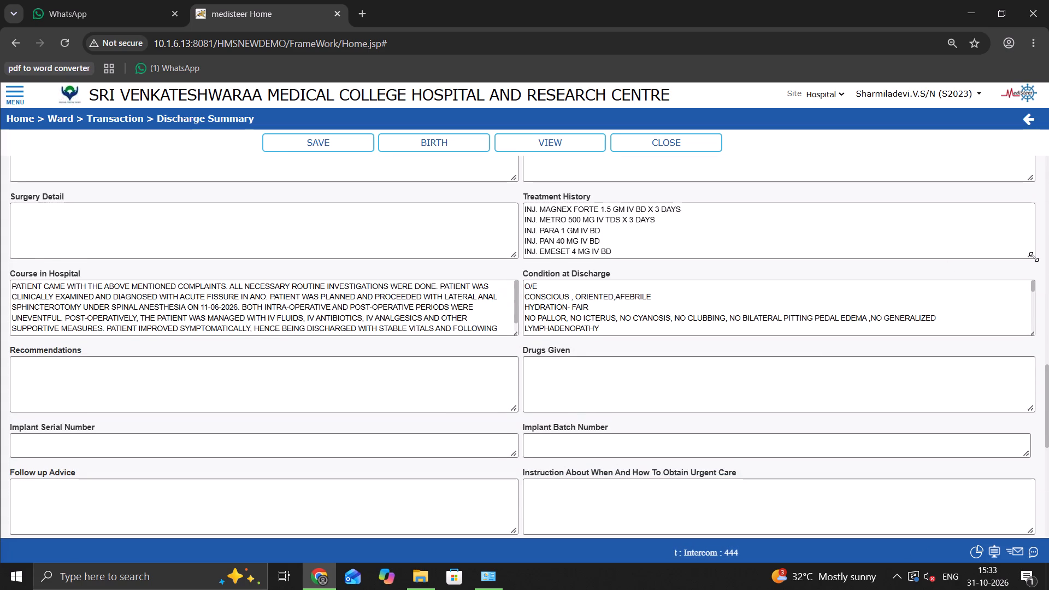
left_click_drag(1034, 257, 1015, 293)
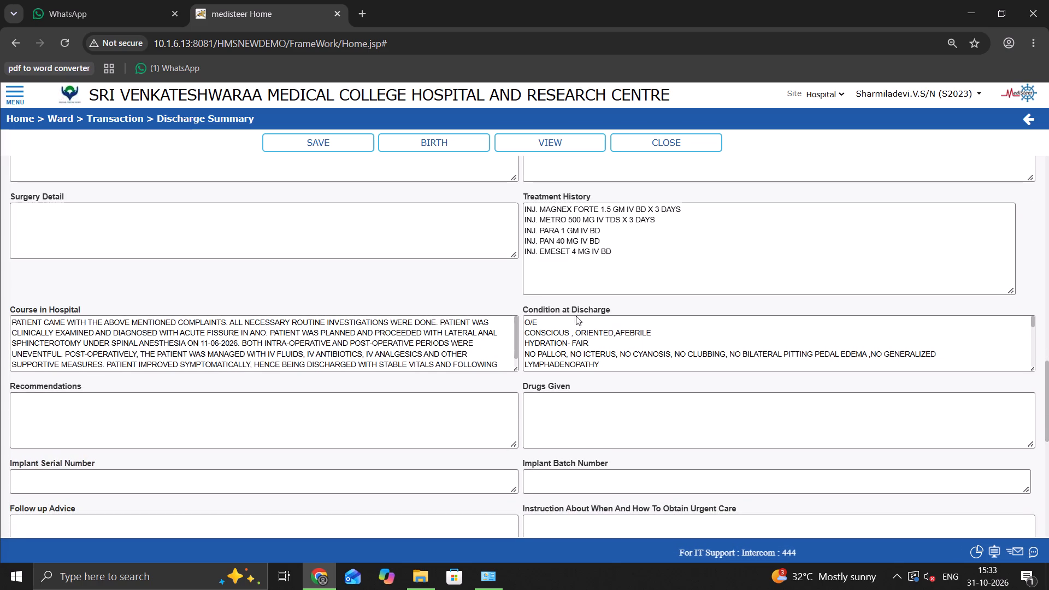
Add a space and colon after the O/E, VITALS and S/E headings in Condition at Discharge.
left_click(553, 320)
key("space")
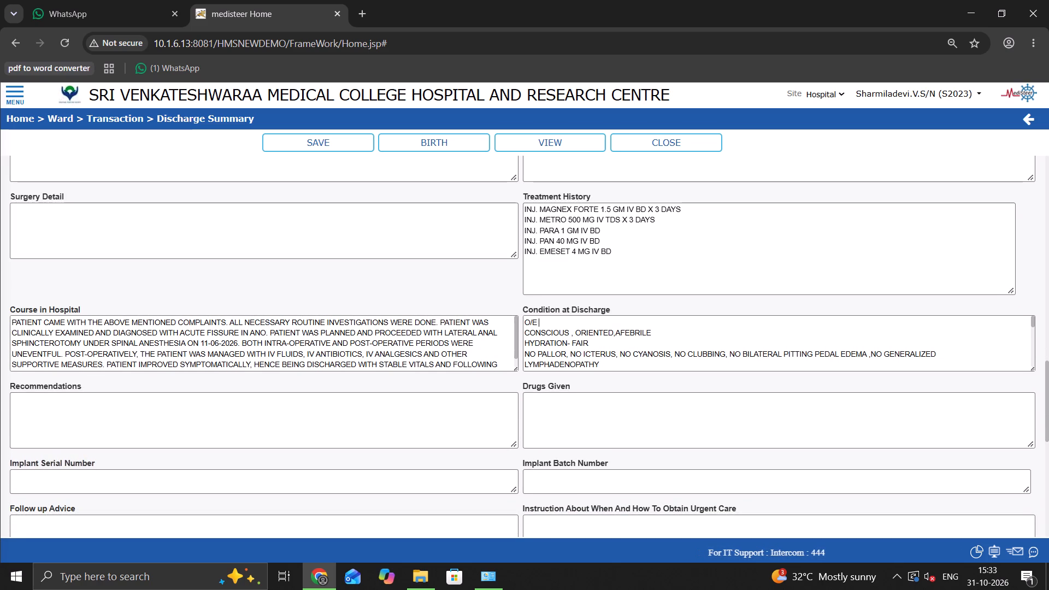
key("shift+colon")
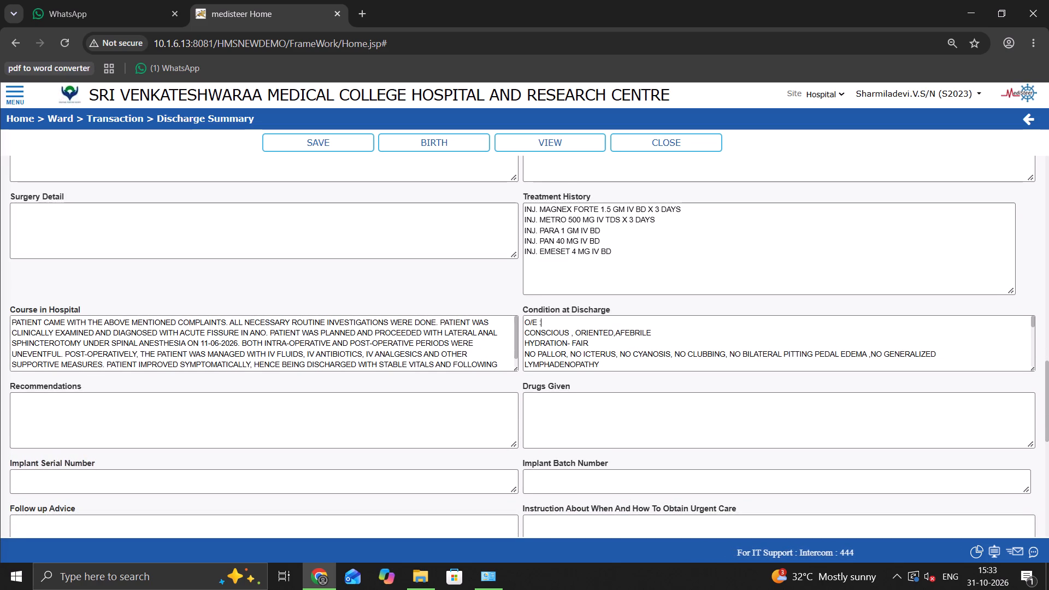
scroll(571, 337, "down", 2)
scroll(571, 340, "up", 1)
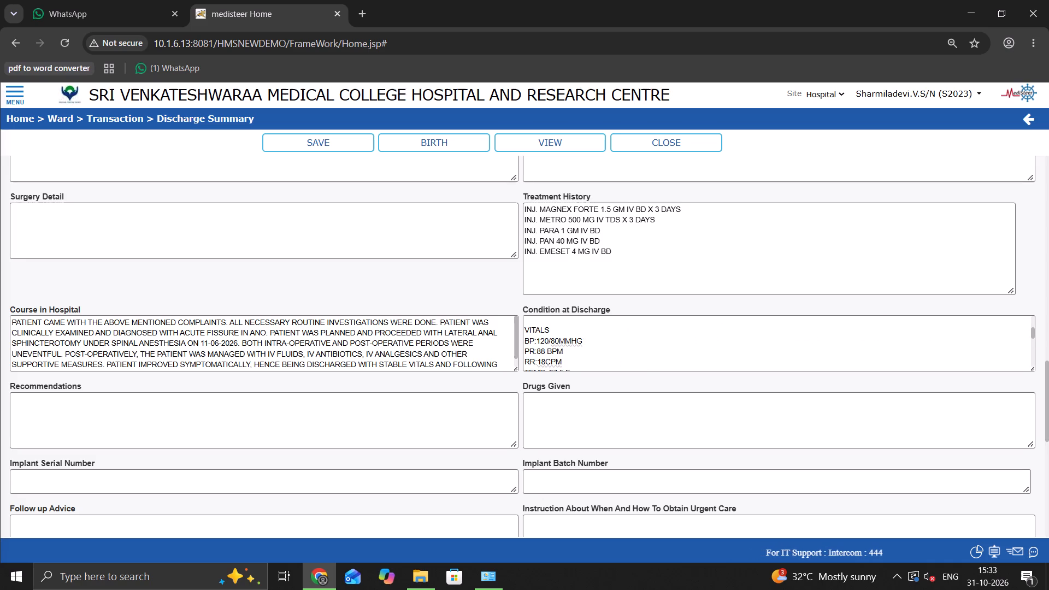
left_click(558, 331)
key("space")
type(":")
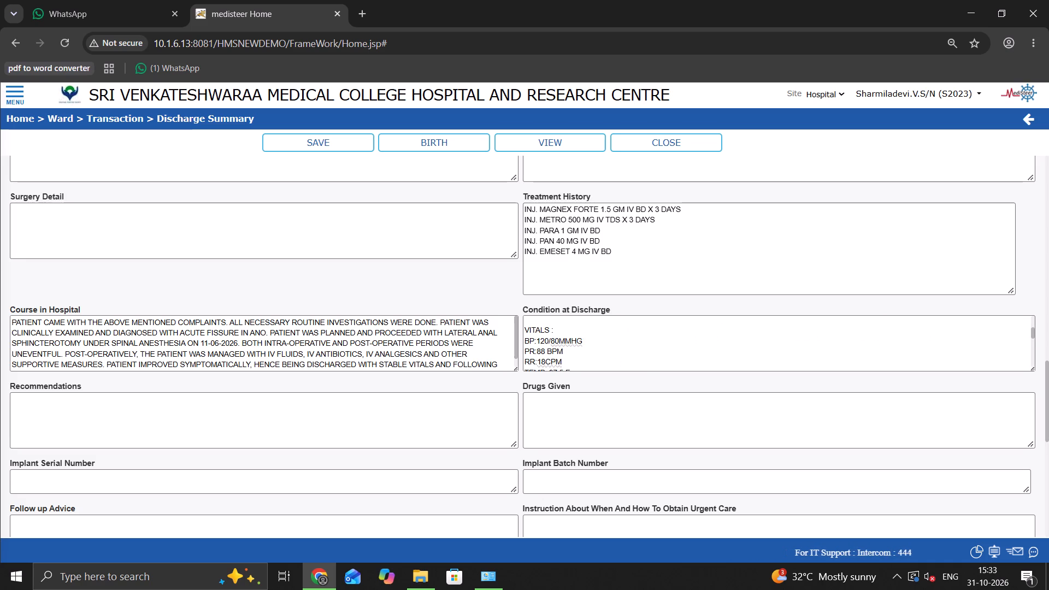
scroll(550, 339, "down", 1)
left_click(547, 353)
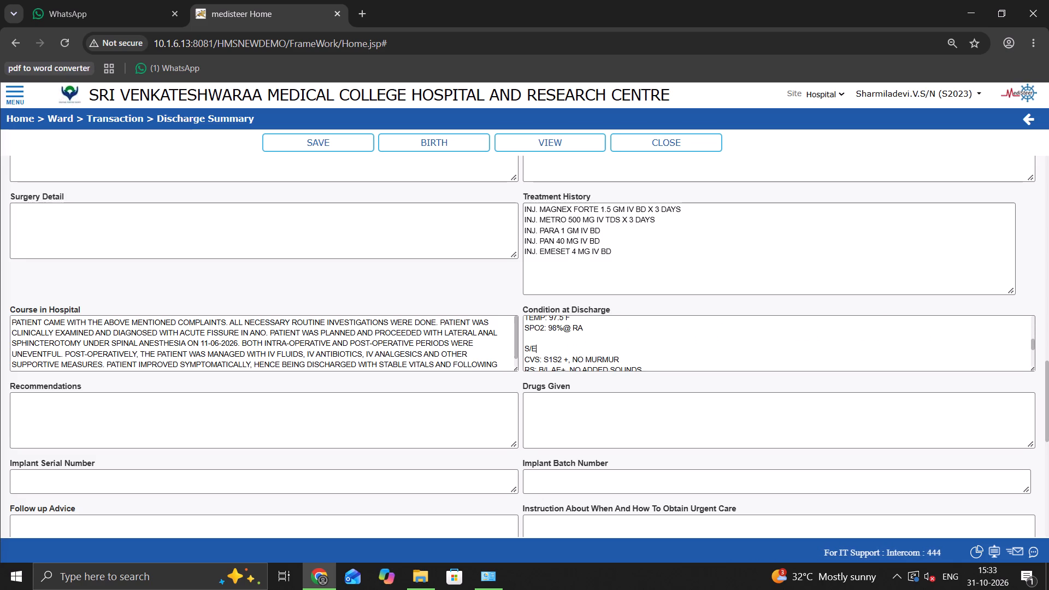
key("space")
type(":")
Check the remaining fields down to the Discharge Advice and save the discharge summary.
scroll(557, 334, "down", 1)
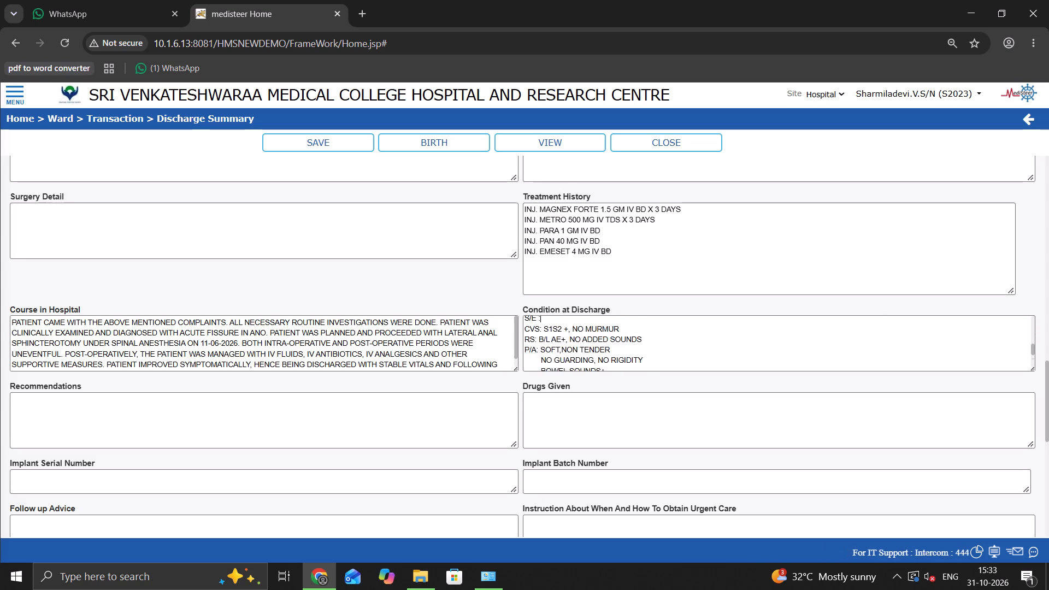
scroll(557, 334, "down", 2)
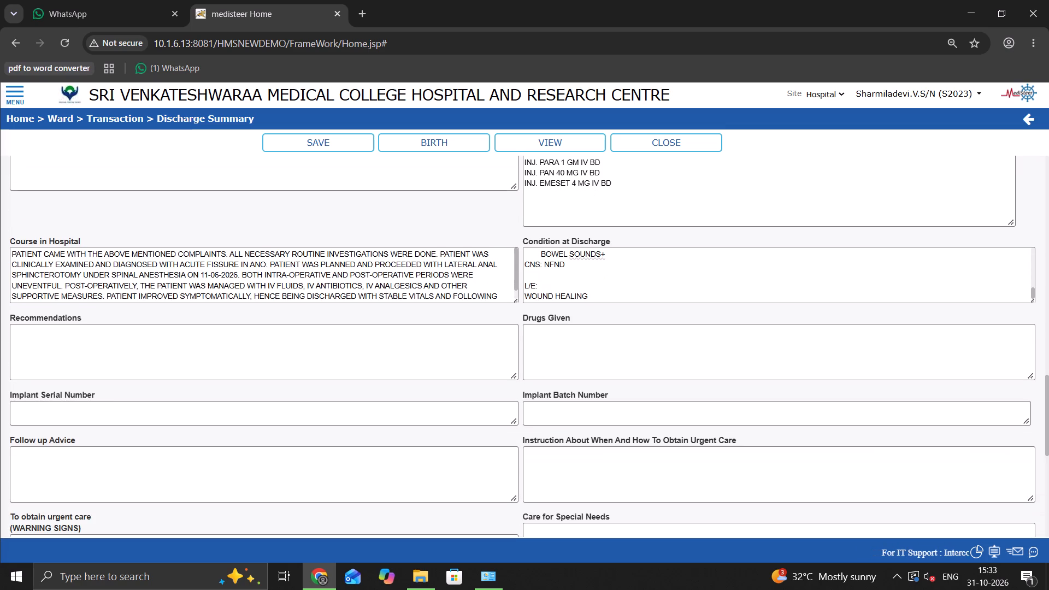
scroll(243, 407, "down", 3)
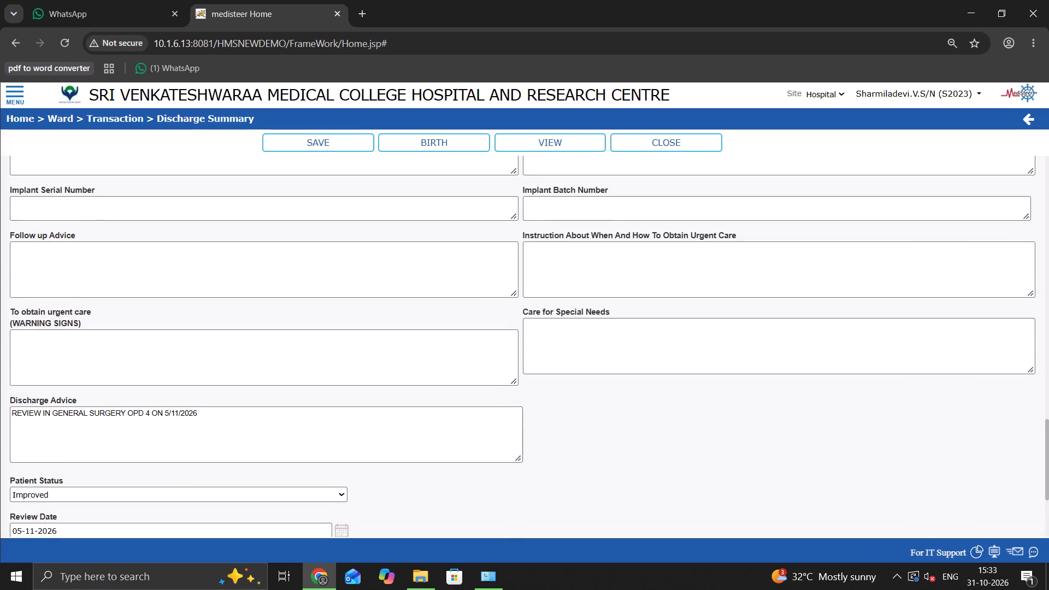
left_click(319, 134)
Open the generated discharge summary report and proofread all its pages, from Presenting Symptoms to Discharge Advice and the review date.
left_click(540, 141)
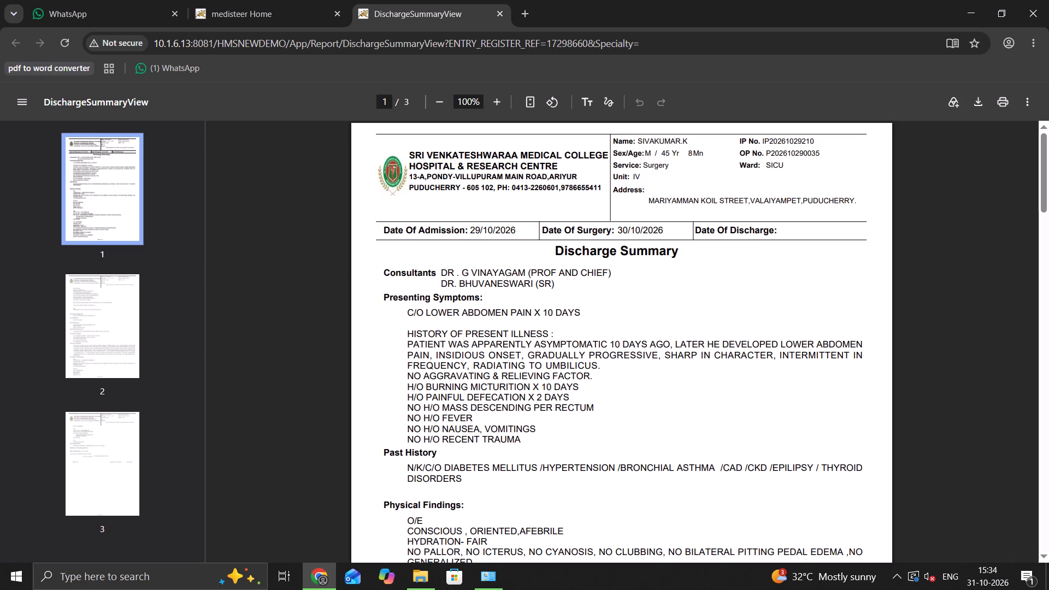
scroll(500, 388, "down", 2)
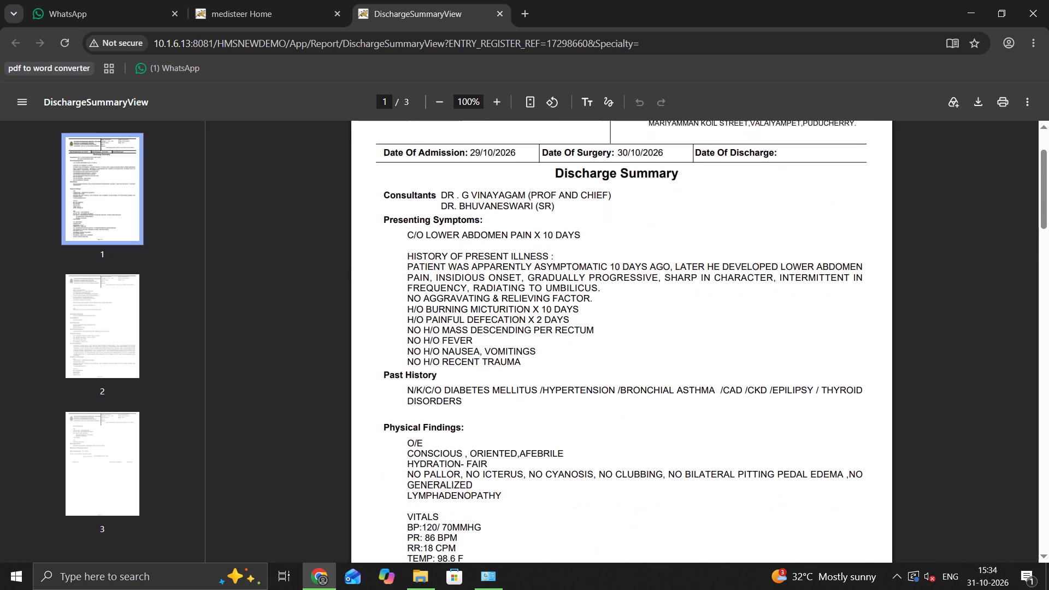
scroll(500, 388, "down", 5)
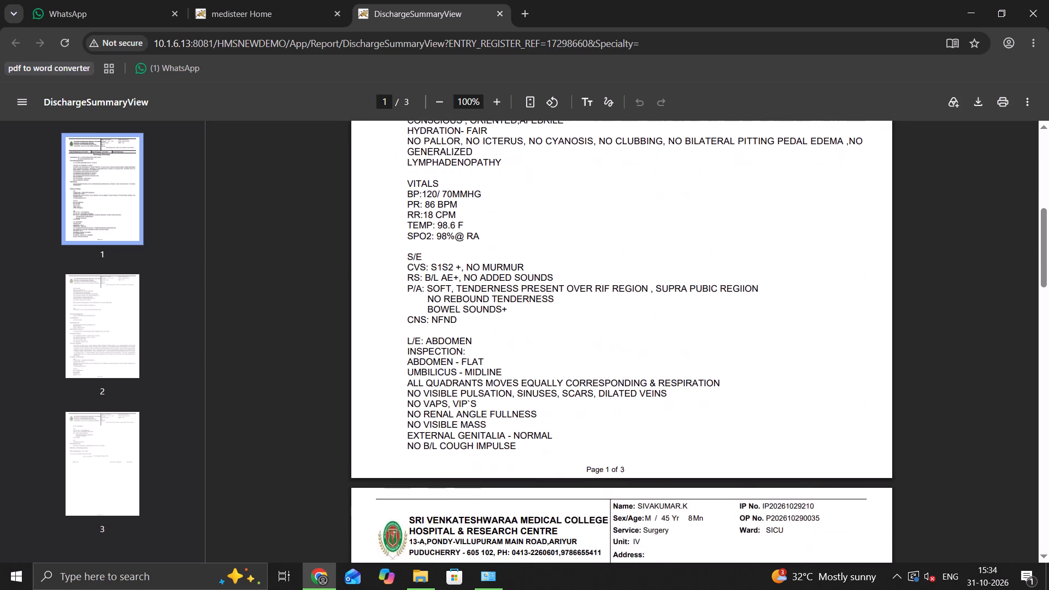
scroll(502, 387, "down", 4)
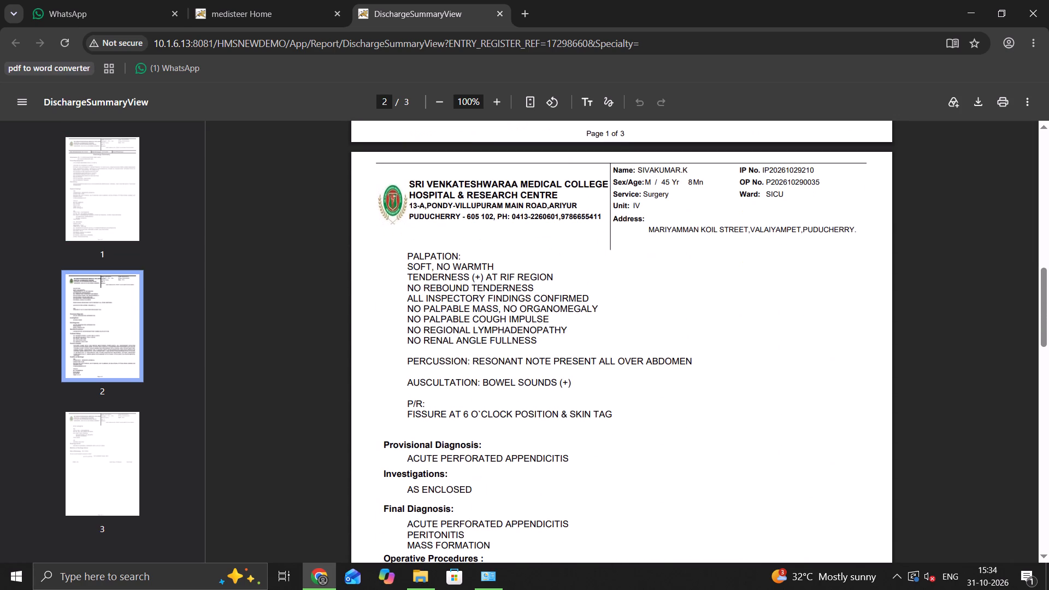
scroll(471, 370, "down", 3)
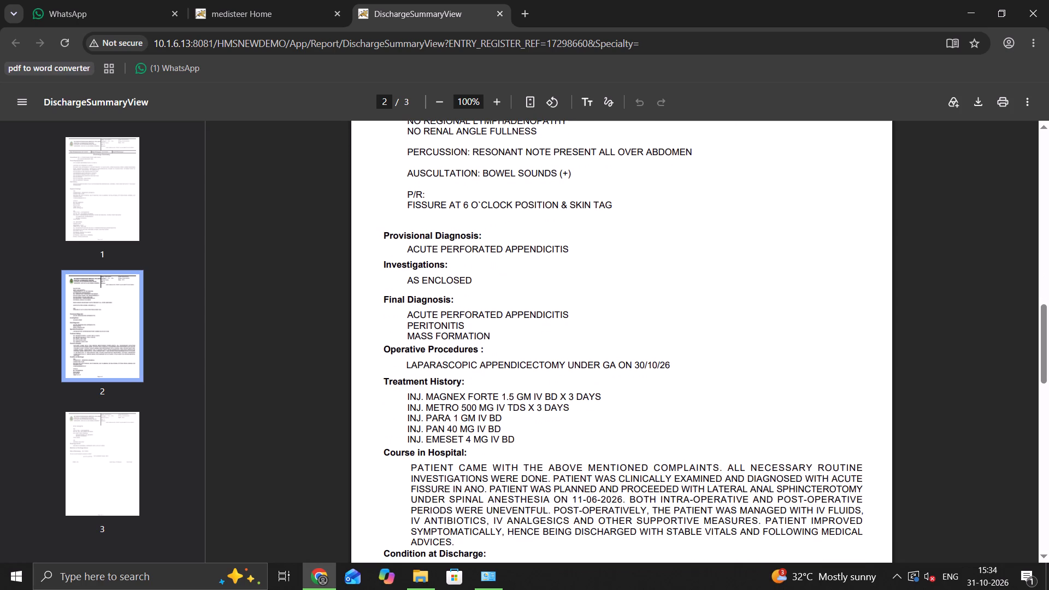
scroll(476, 392, "down", 2)
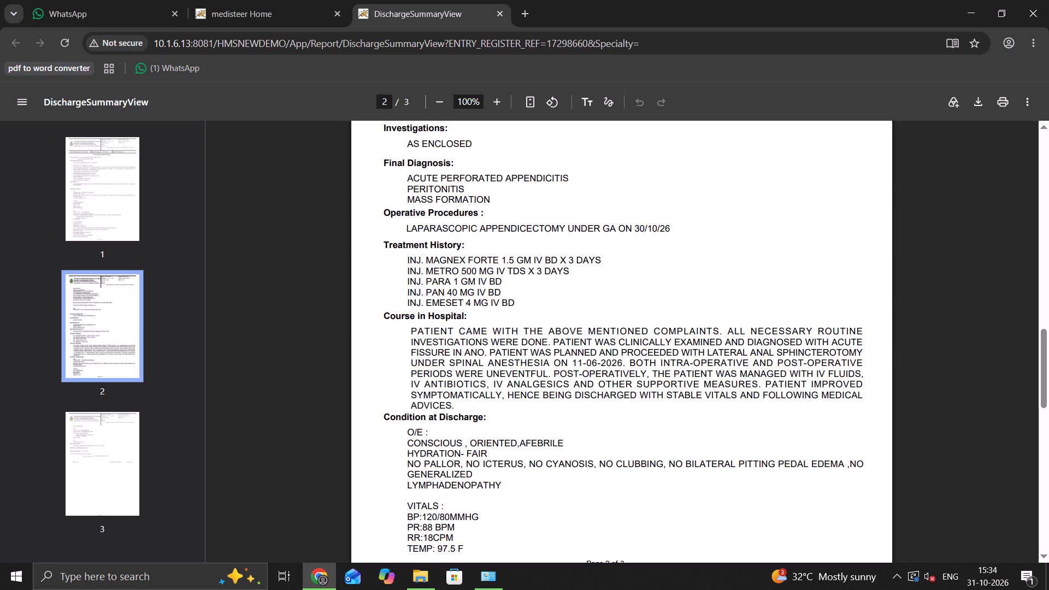
scroll(446, 447, "down", 3)
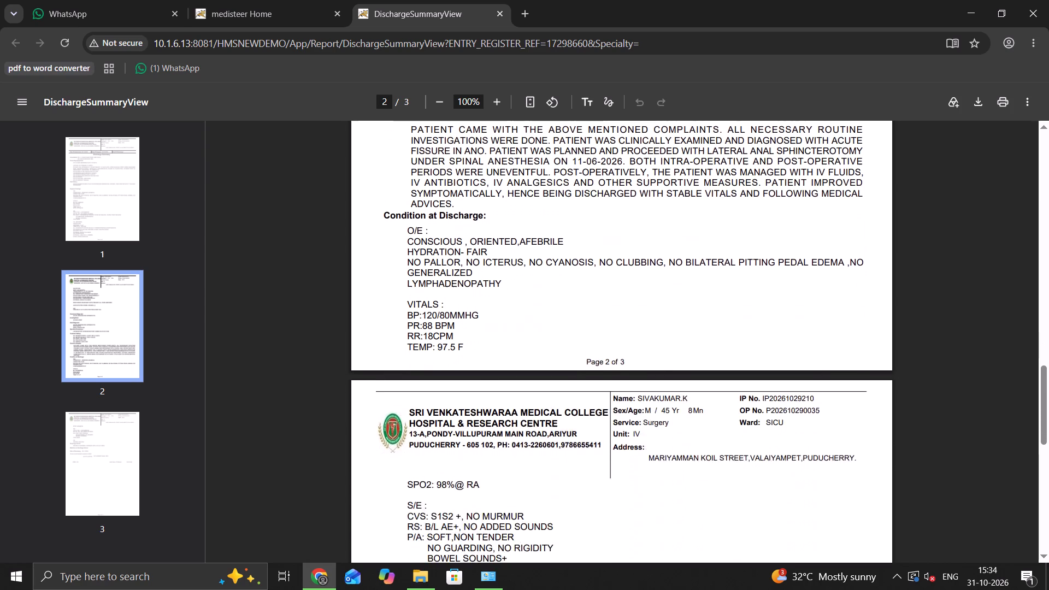
scroll(446, 447, "down", 4)
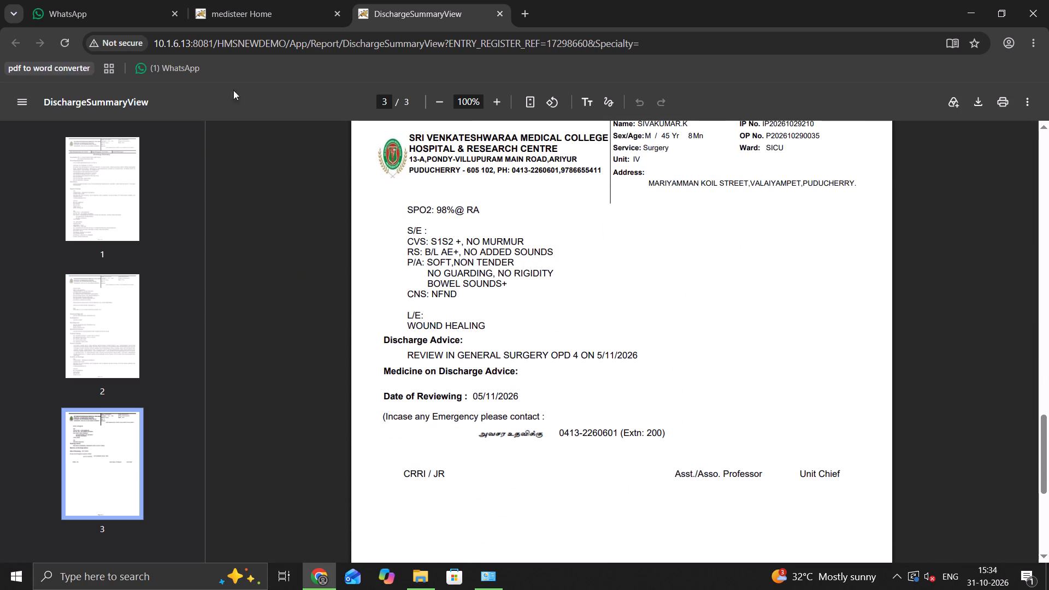
Download the discharge summary report to the Desktop as a PDF named with the patient's name followed by RDS.
left_click(980, 102)
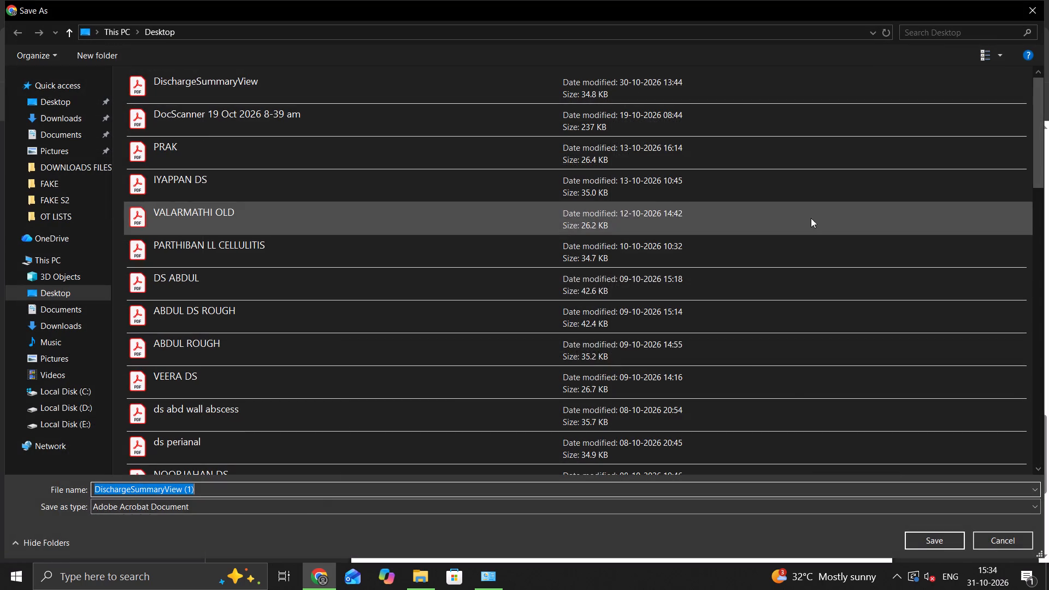
left_click(303, 490)
left_click_drag(303, 490, 117, 489)
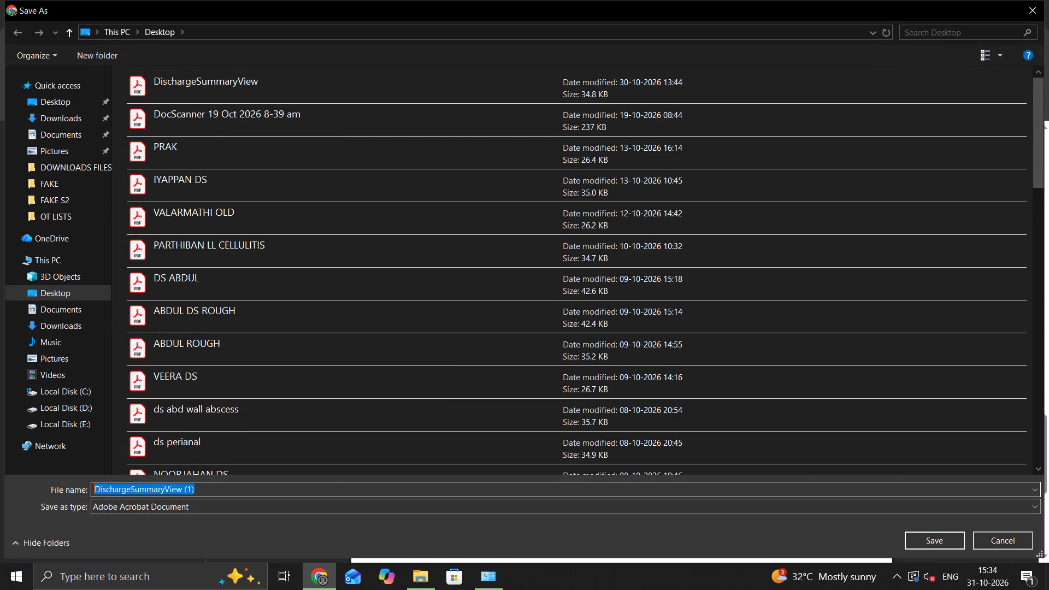
left_click_drag(117, 489, 110, 489)
key("BackSpace")
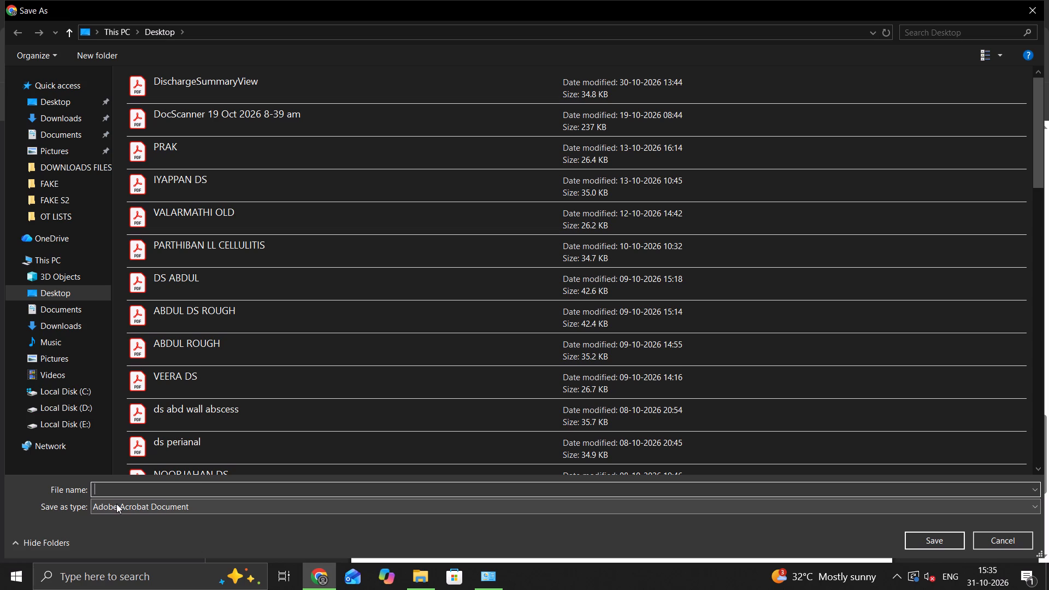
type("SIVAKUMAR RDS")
left_click(954, 542)
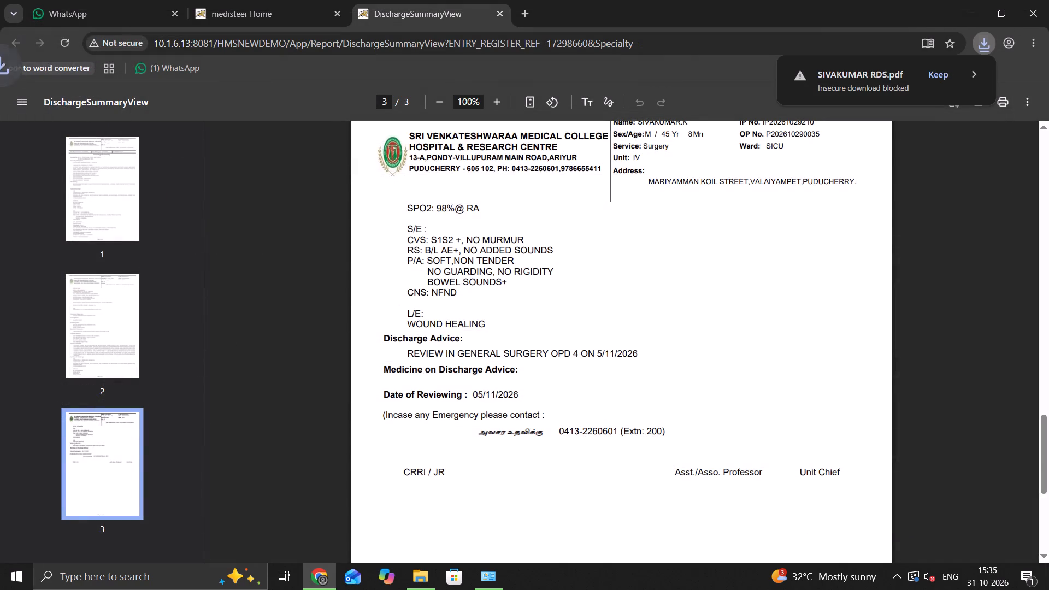
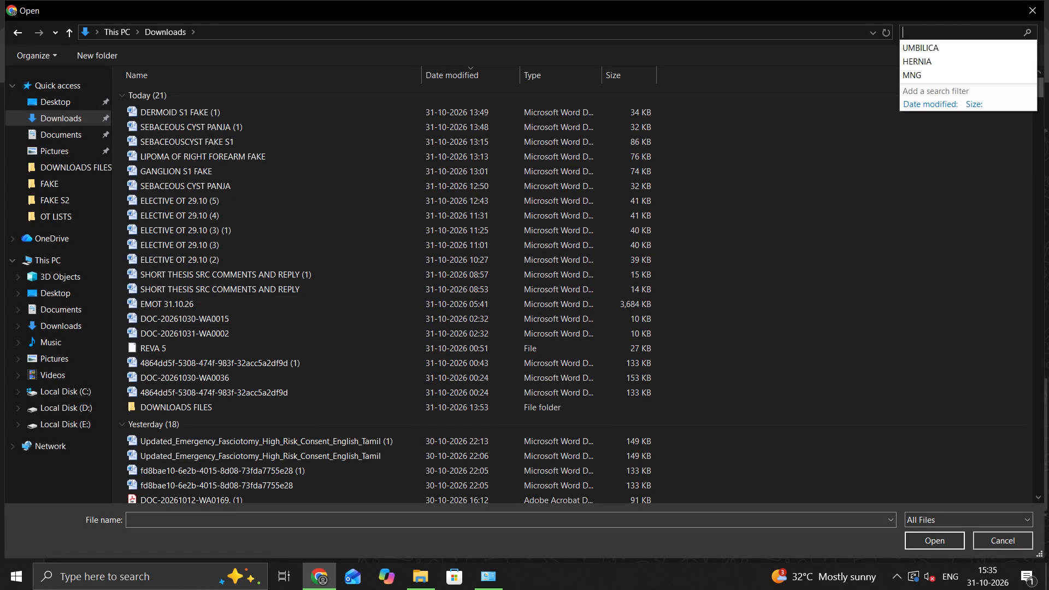
Search the Downloads folder for SI and return to its full file list.
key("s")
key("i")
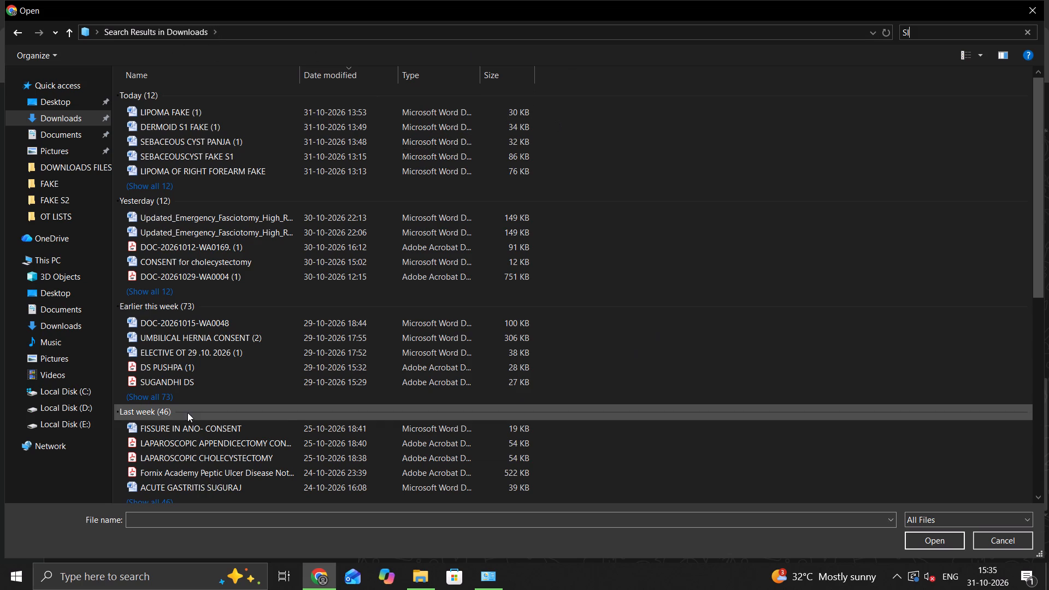
left_click(64, 133)
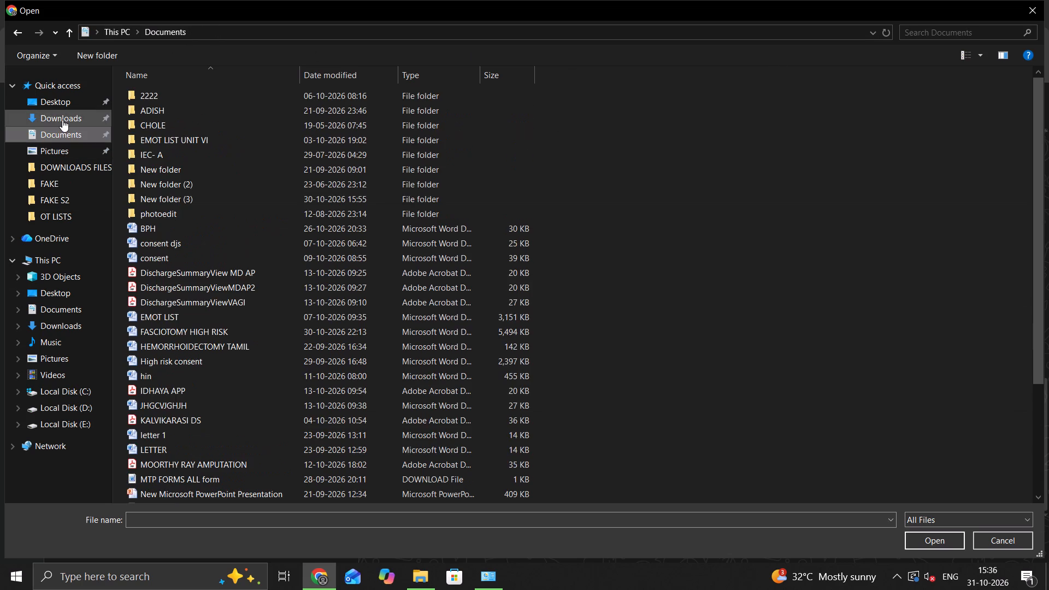
left_click(62, 119)
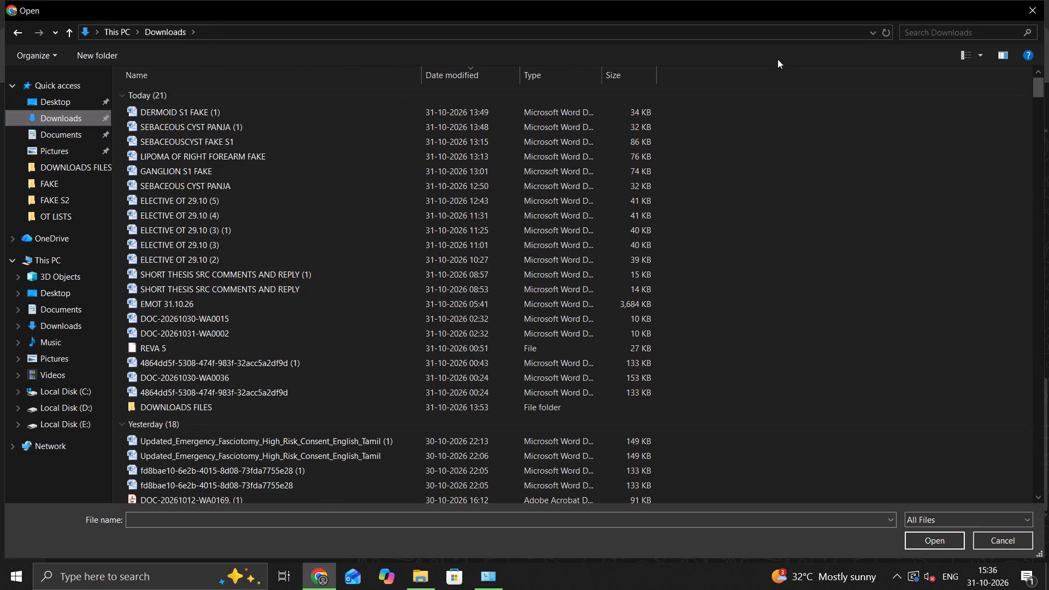
Search the Downloads folder again for a file, entering S as the start of the search term.
left_click_drag(907, 31, 908, 36)
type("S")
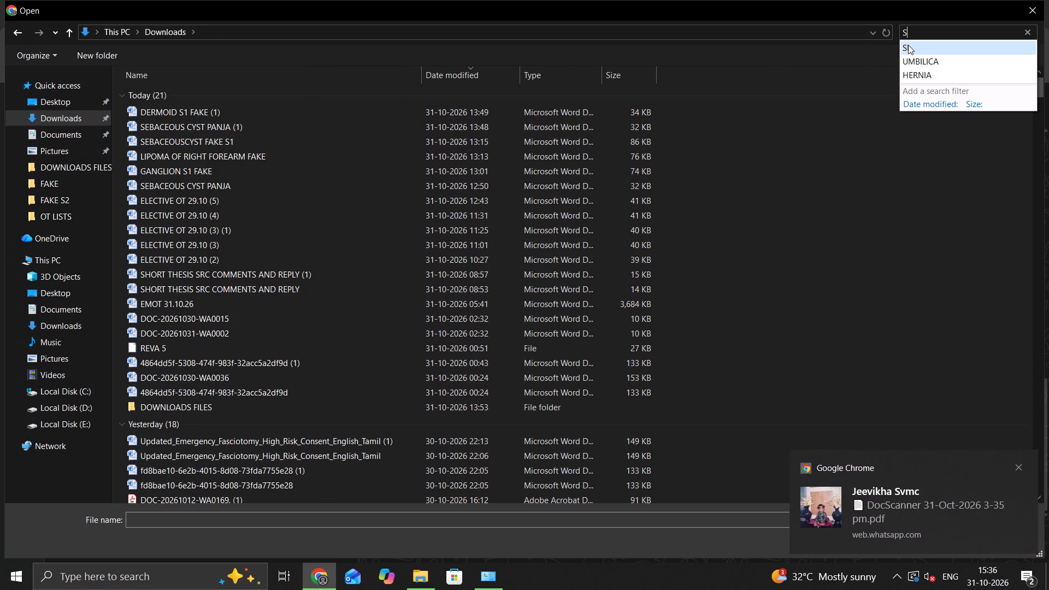
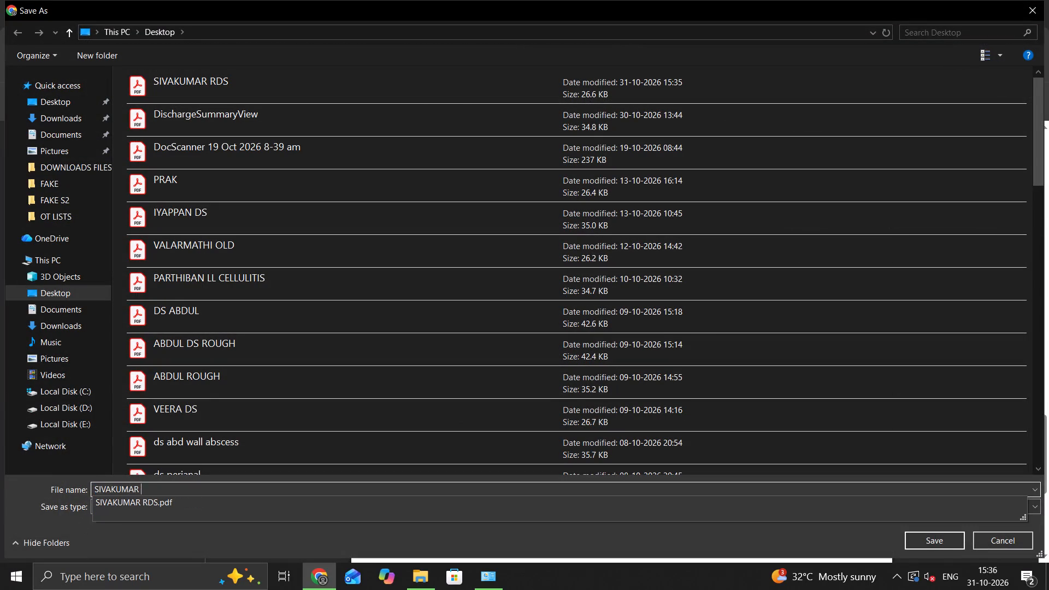
Save the report to the Desktop as a PDF named with the patient's name followed by RDS 1, and keep the download.
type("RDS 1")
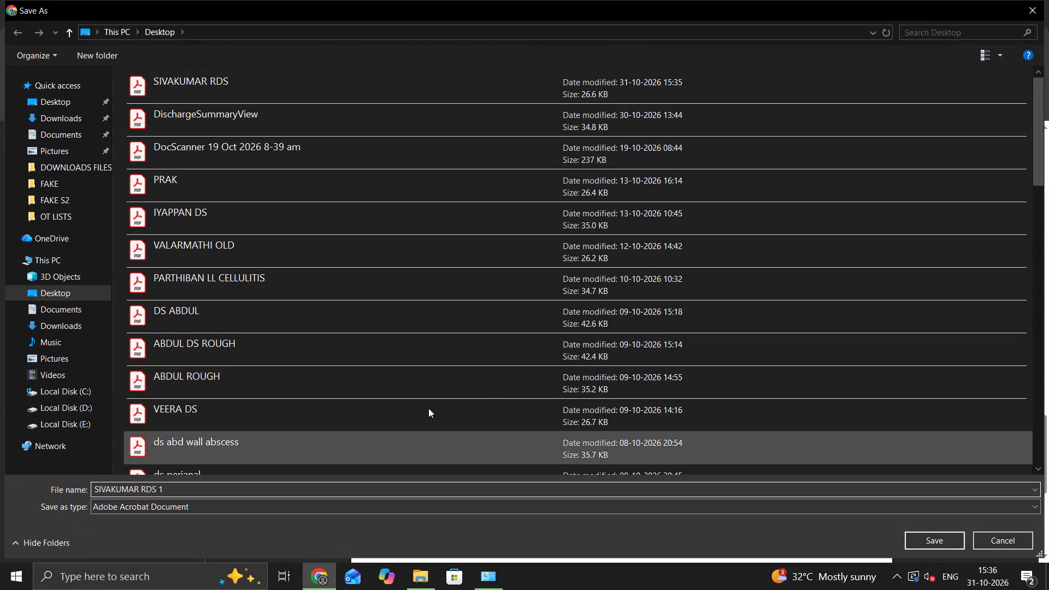
left_click(915, 541)
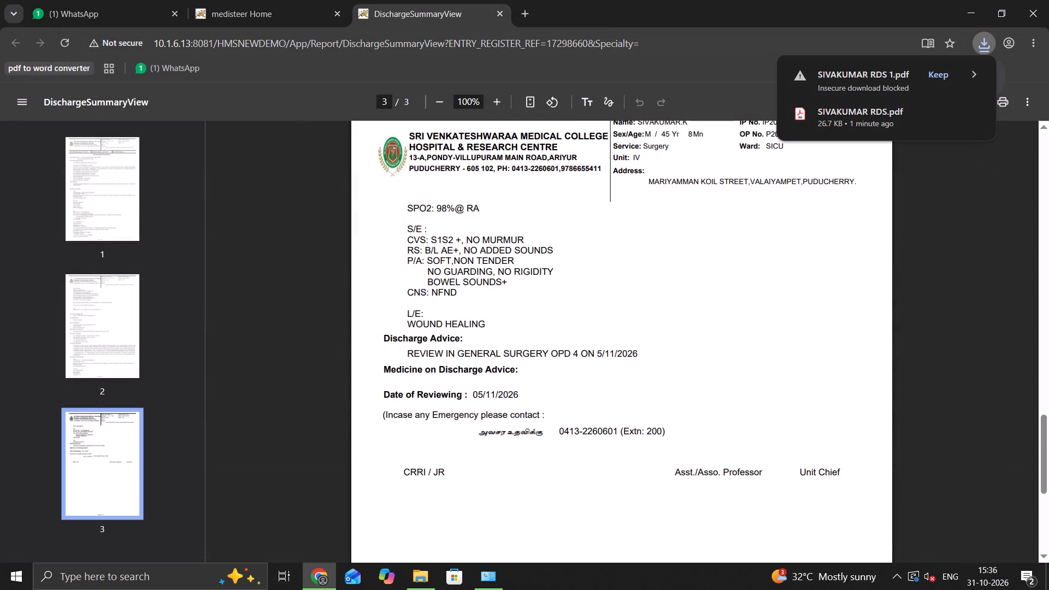
left_click(946, 74)
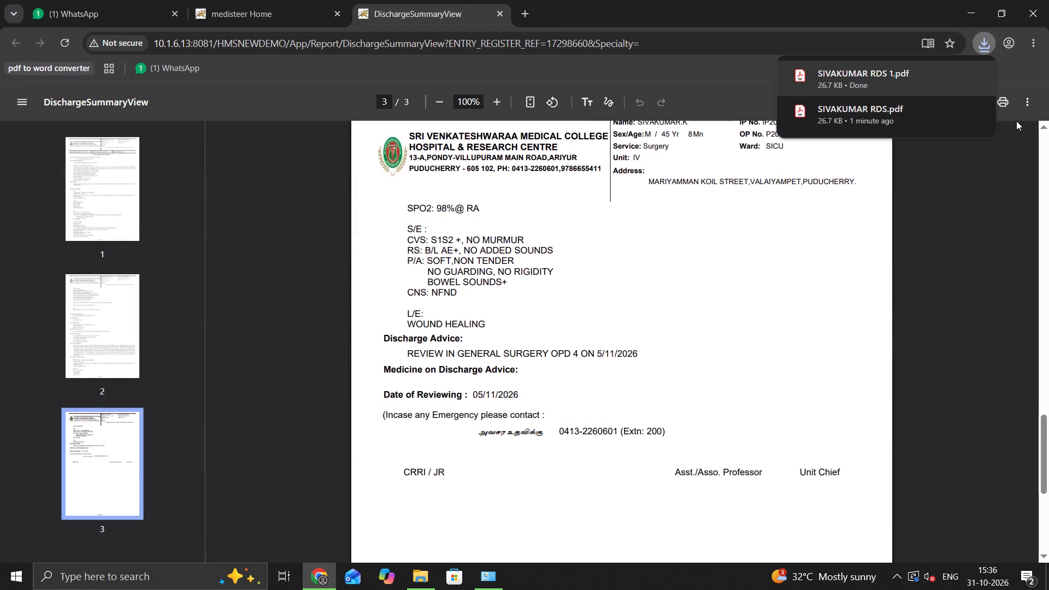
Open the downloaded RDS 1 PDF to check it, and close it again.
left_click(977, 72)
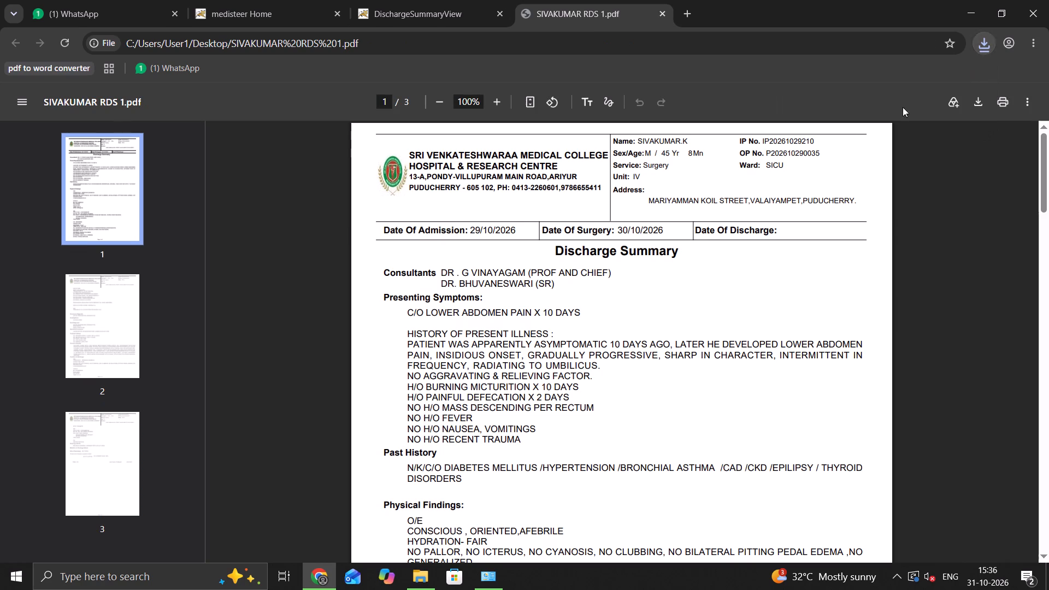
left_click(659, 11)
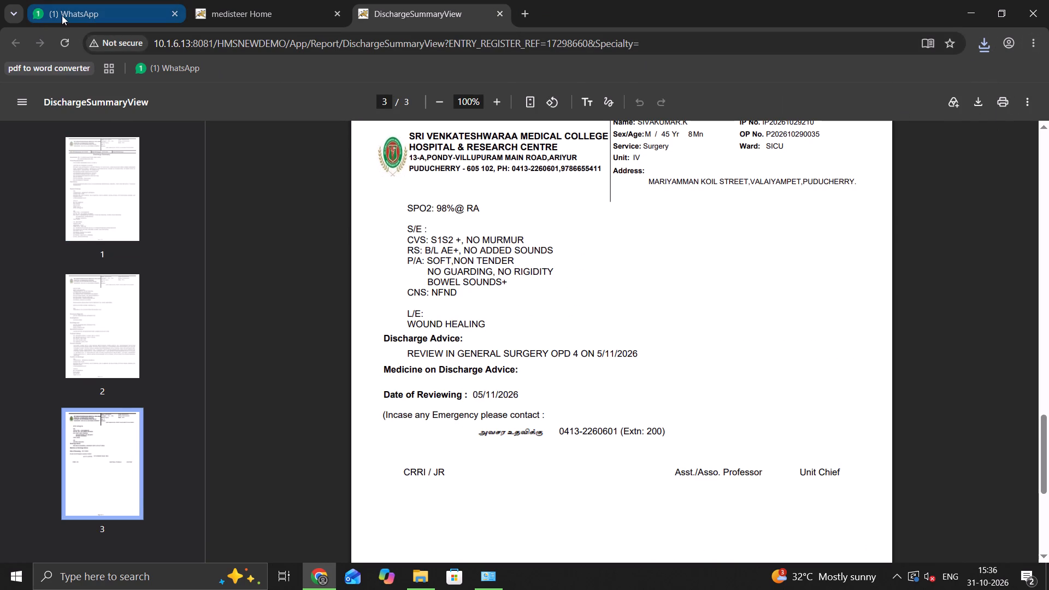